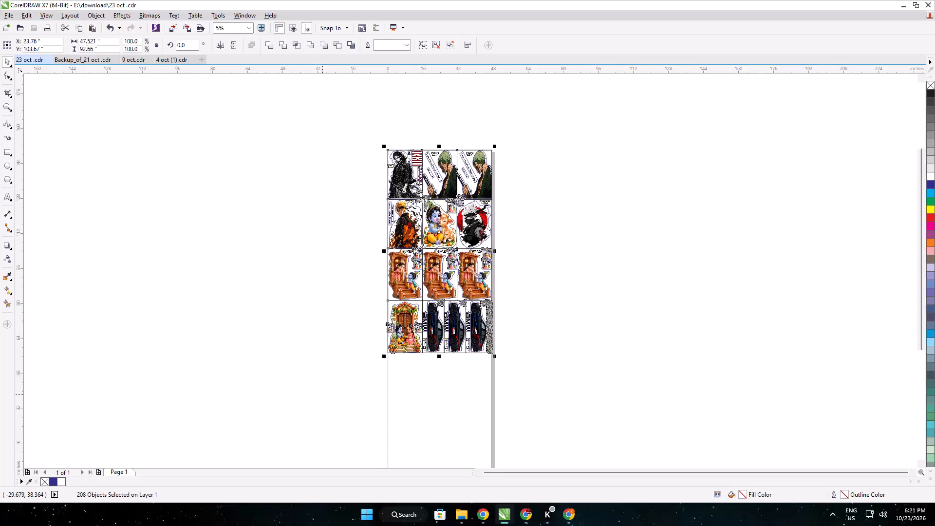
Deselect the artwork and examine the small phone and laptop stickers in the narrow column beside the BMW car designs.
click(500, 376)
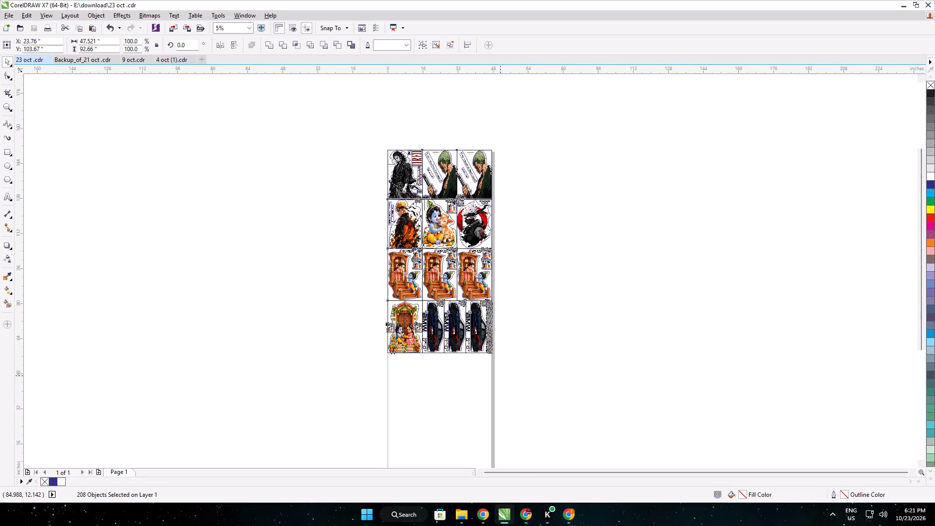
scroll(479, 319, up, 1)
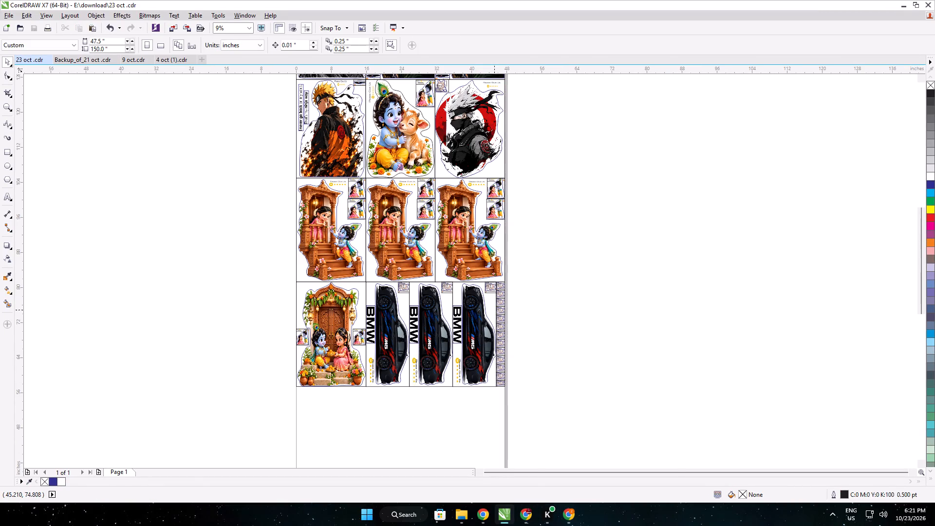
scroll(501, 293, up, 5)
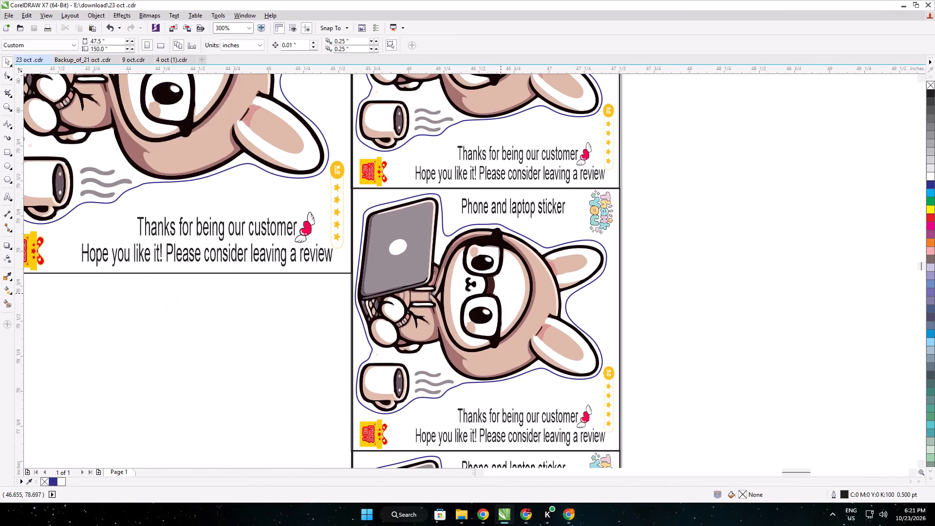
scroll(501, 293, down, 9)
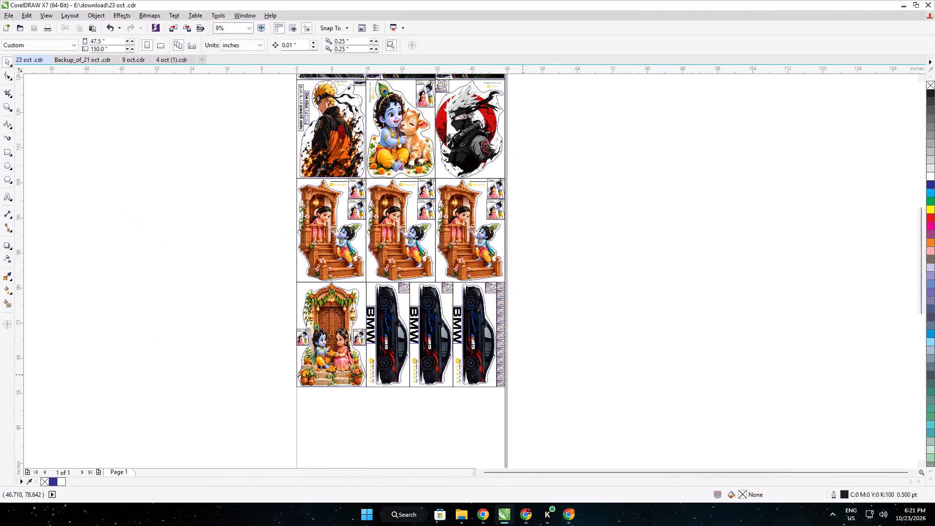
scroll(518, 352, down, 1)
Select all the sticker artwork laid out on the page, from the top anime row to the BMW row.
middle_drag(523, 337, 547, 372)
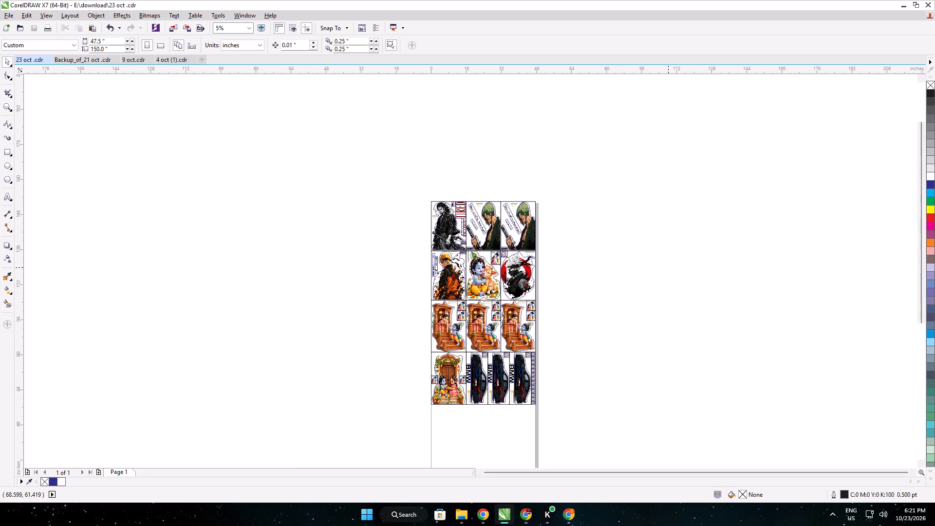
drag(571, 443, 247, 87)
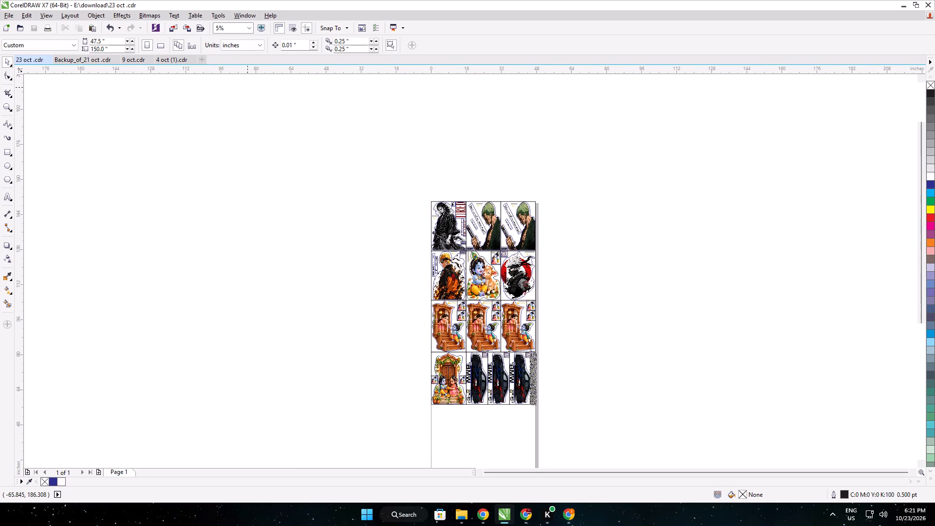
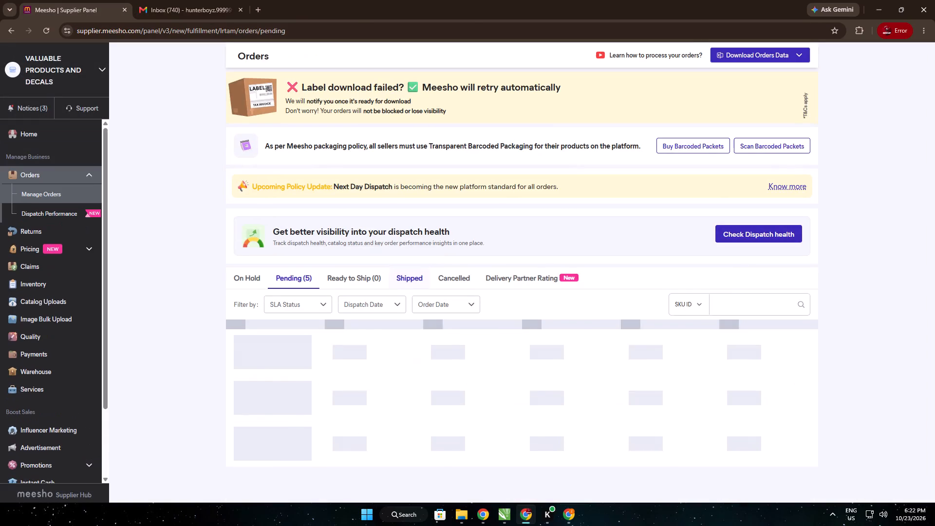
Accept all the pending orders in bulk and reload the orders page.
click(225, 330)
click(232, 329)
click(881, 487)
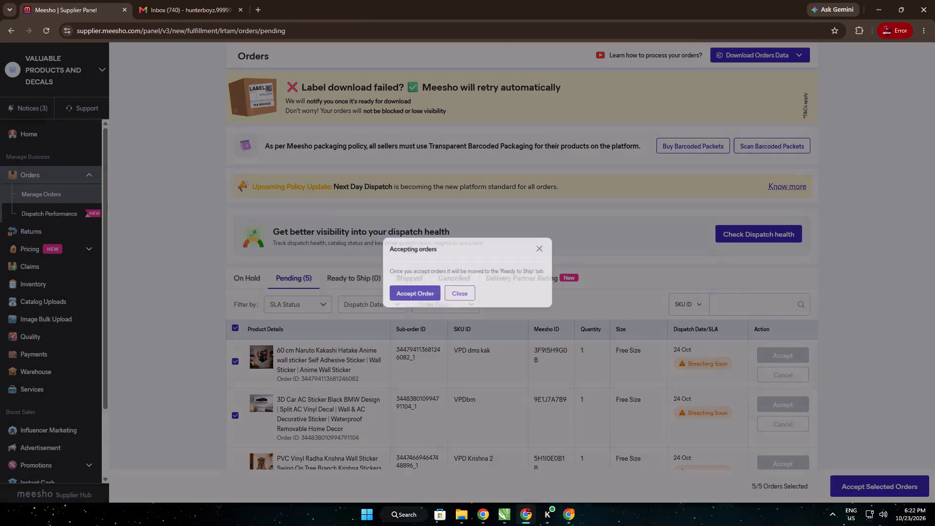
click(413, 291)
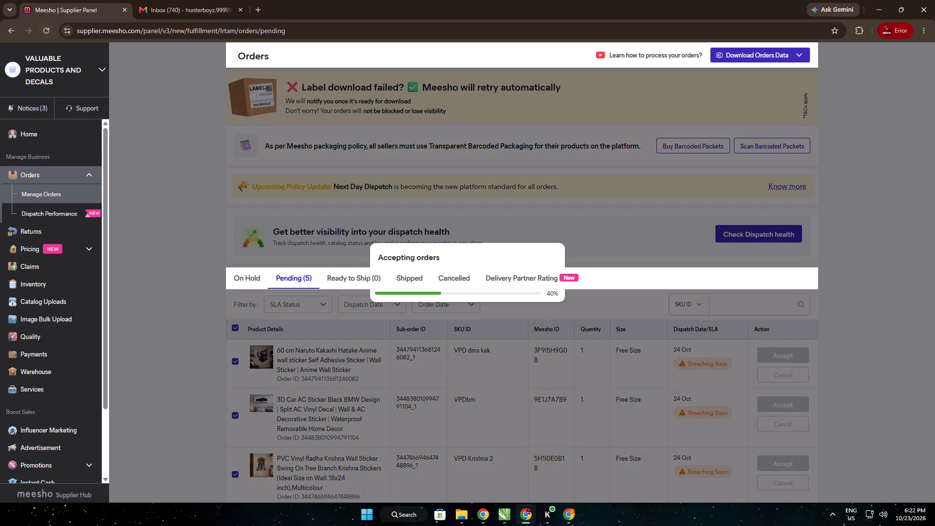
click(44, 24)
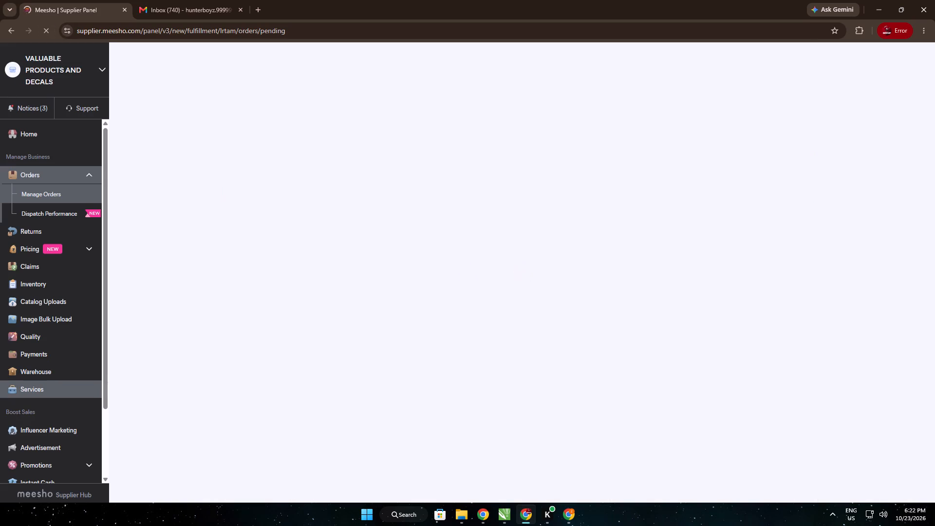
Open the Advertisement overview for Today and examine the ad spend and revenue figures.
click(42, 444)
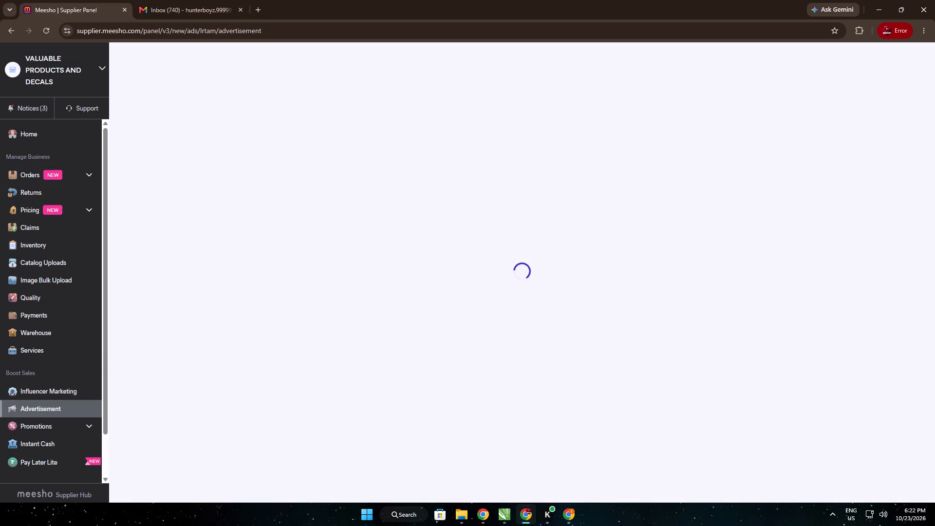
click(307, 227)
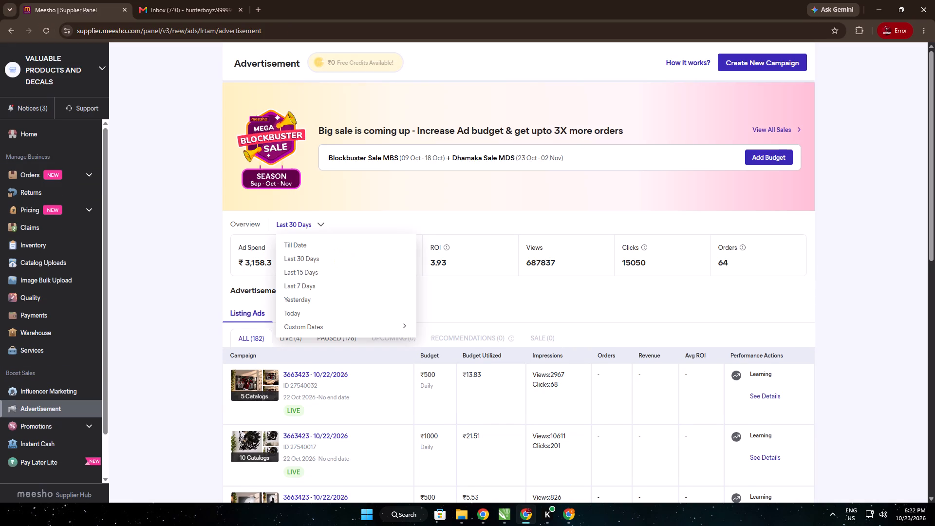
click(296, 312)
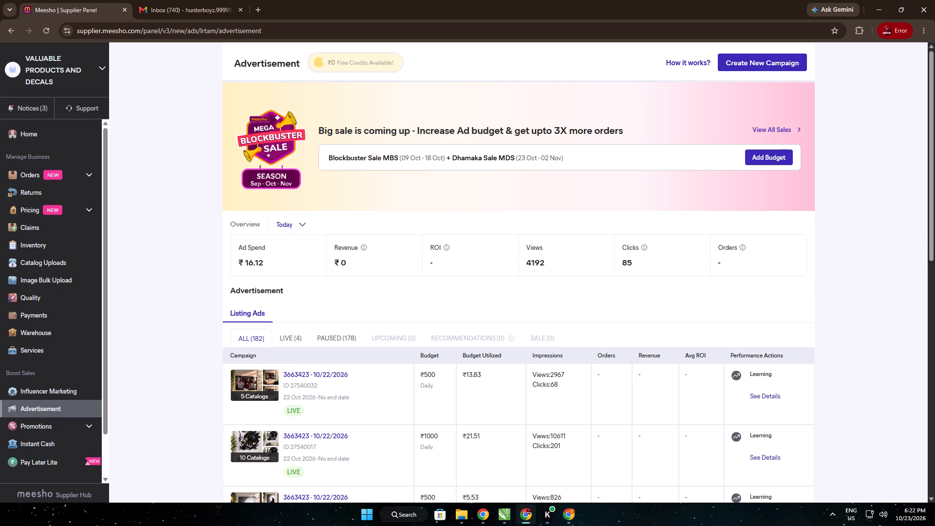
drag(231, 261, 293, 254)
click(319, 275)
drag(327, 260, 340, 263)
drag(340, 263, 341, 263)
click(361, 266)
Switch the advertisement overview period to Yesterday.
click(287, 226)
click(306, 303)
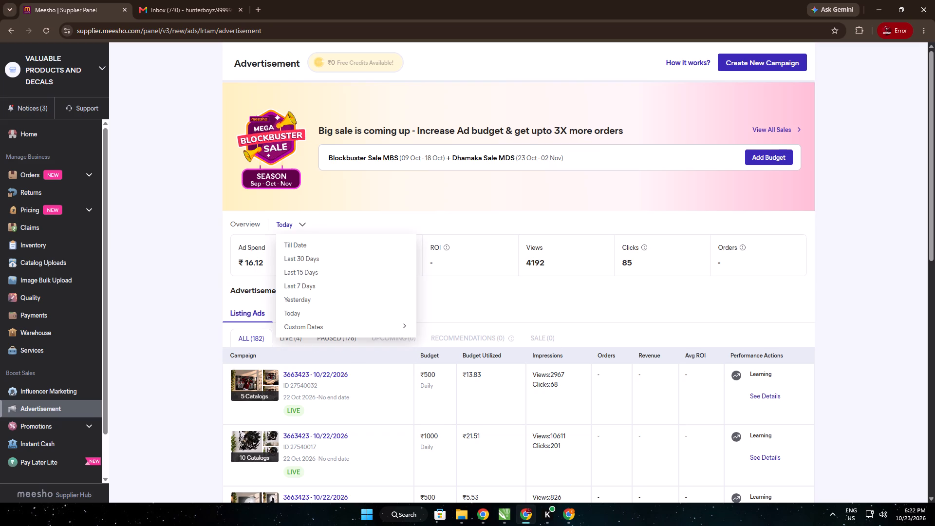
Examine yesterday's advertisement overview figures across the row, from ad spend and revenue through to orders.
drag(239, 260, 773, 258)
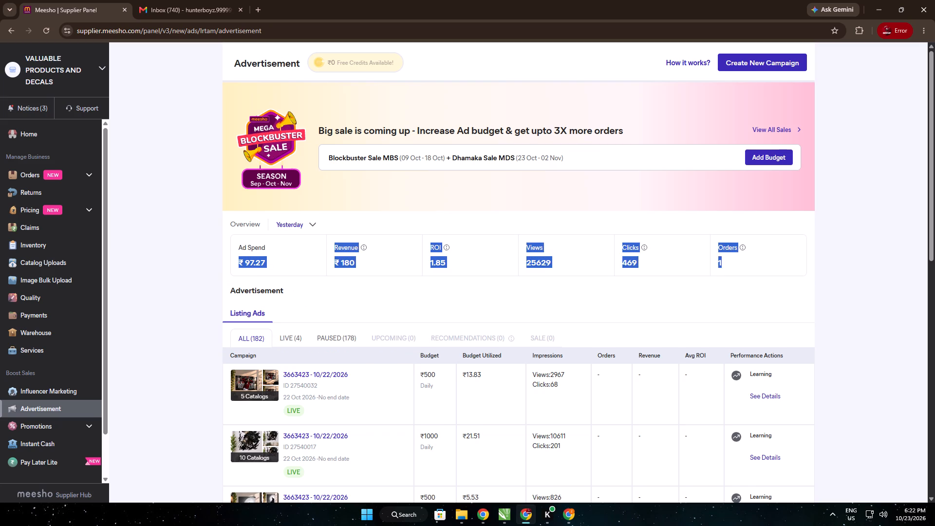
drag(773, 258, 774, 258)
click(776, 265)
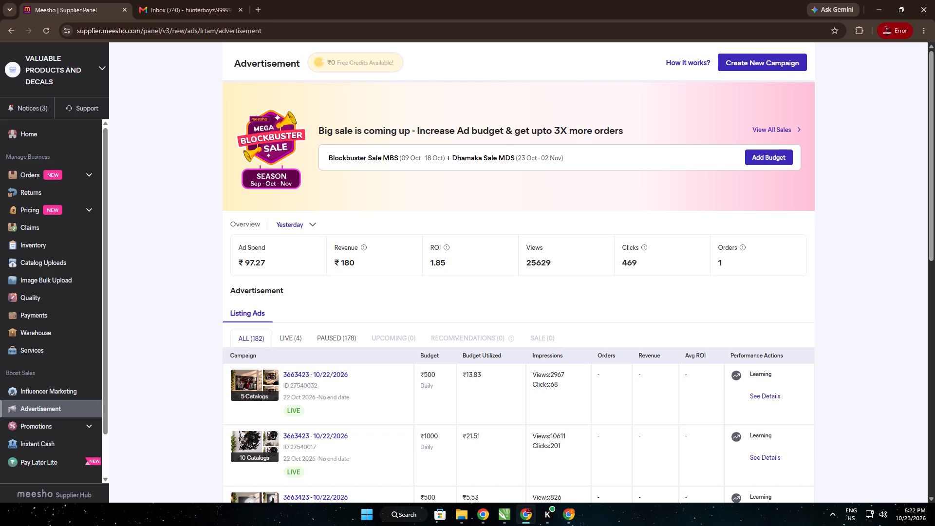
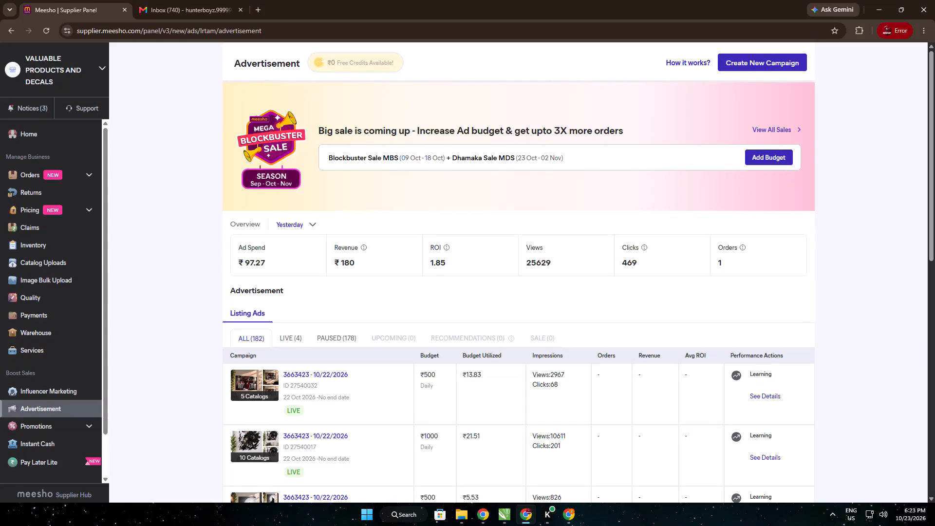
Go to the Meesho supplier home dashboard and dismiss the feedback survey prompt.
click(41, 117)
click(42, 127)
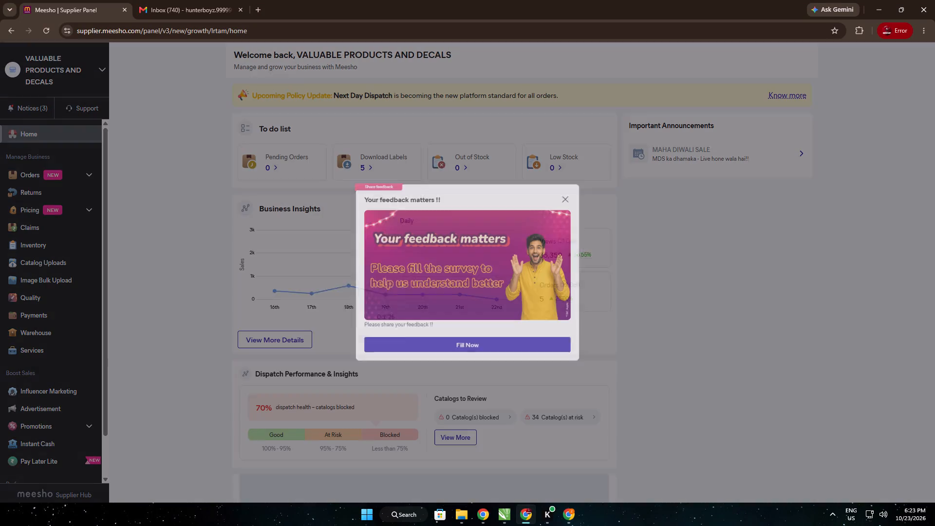
click(579, 183)
click(353, 189)
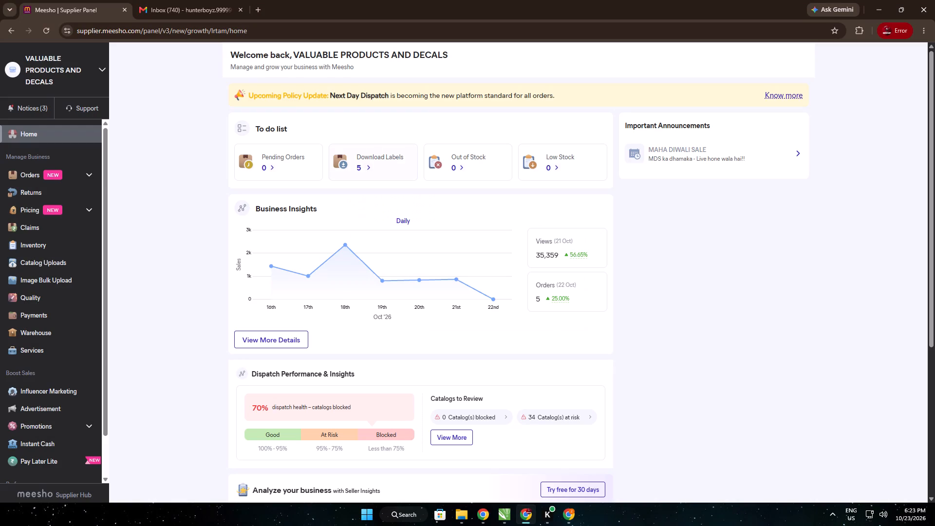
Look at the new orders in the Snapdeal seller window, and return to the Meesho supplier panel.
click(577, 515)
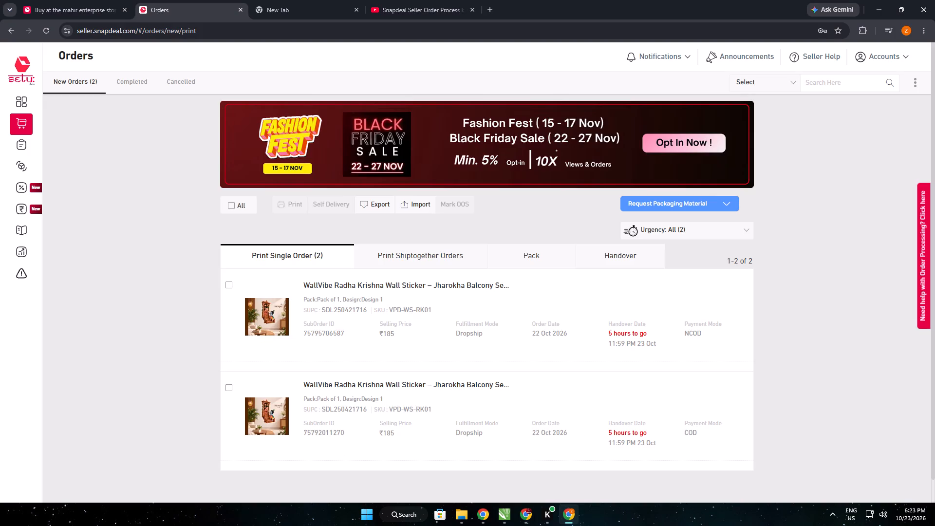
click(324, 0)
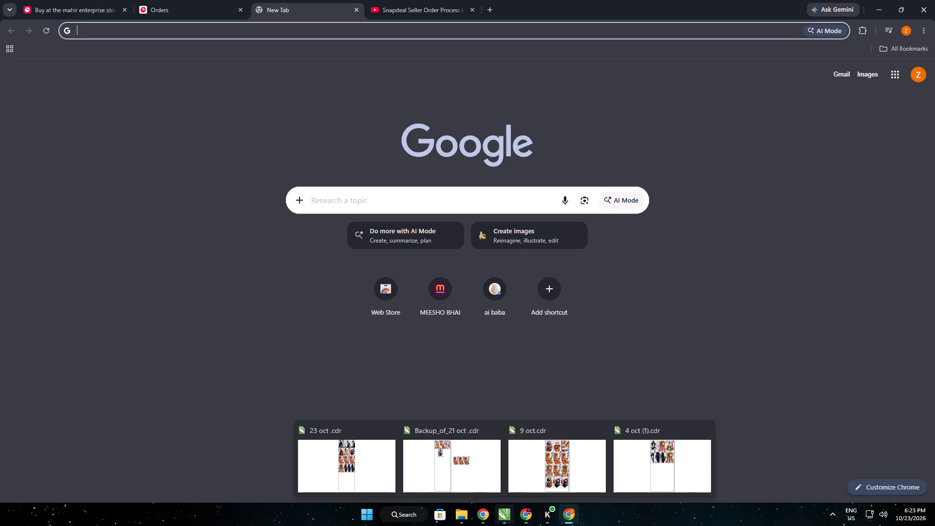
click(520, 520)
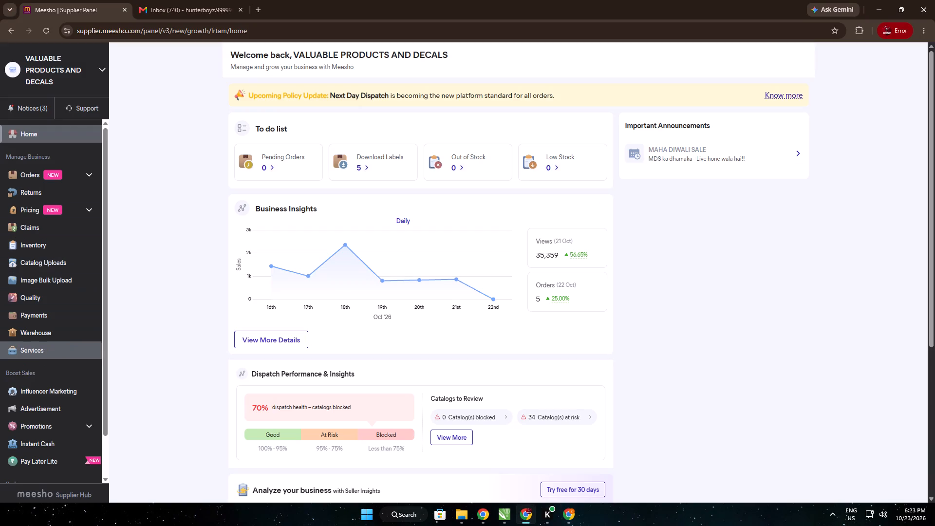
Examine the Return/RTO Orders overview, including the customer return rates in the product performance list.
click(24, 192)
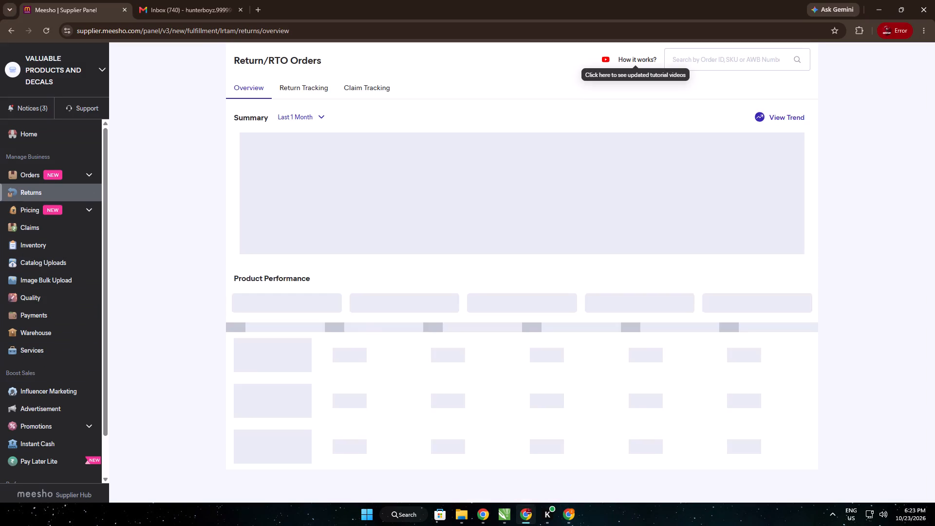
scroll(281, 378, down, 4)
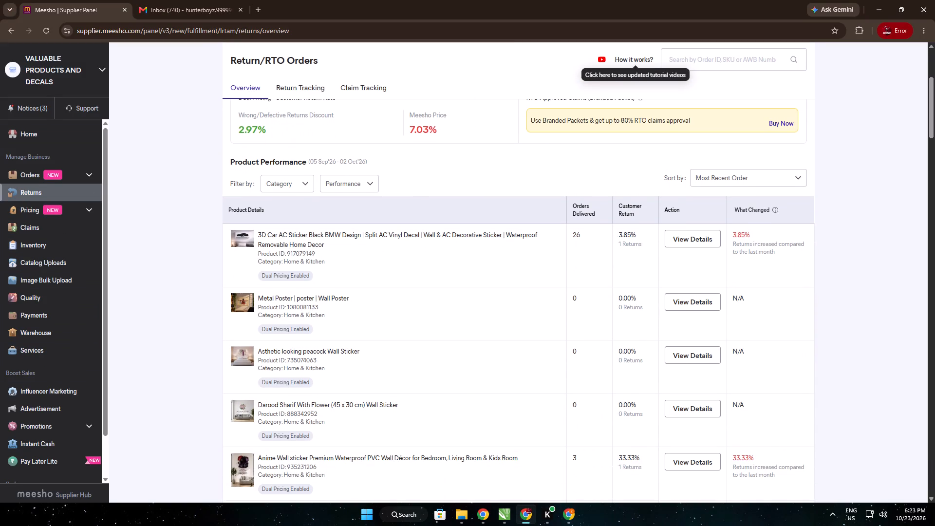
scroll(275, 326, down, 2)
scroll(342, 207, up, 2)
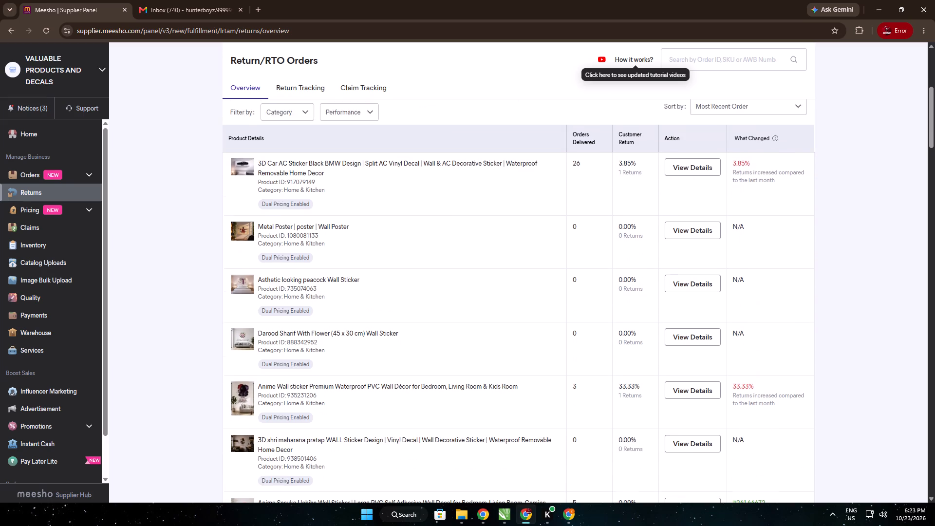
Examine the delivered returns in Return Tracking, including their return reasons, shipping fees and delivery dates.
click(299, 88)
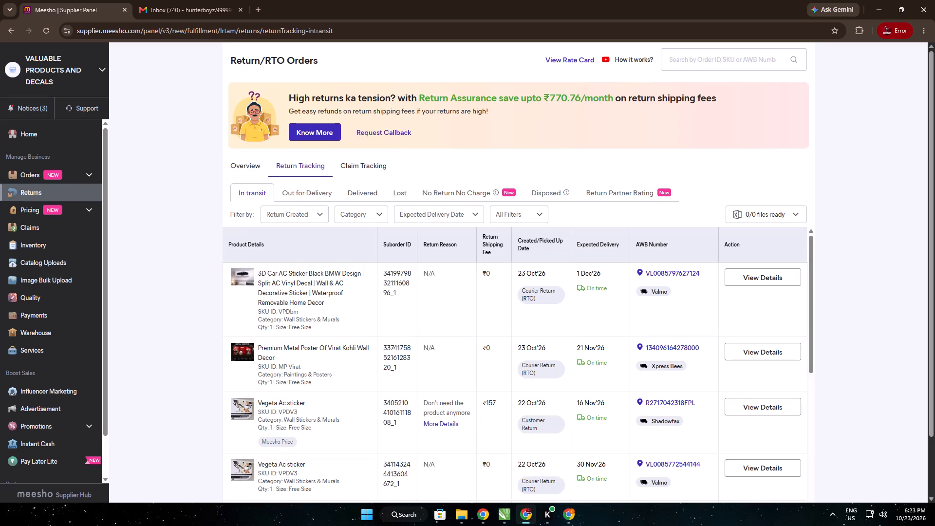
click(365, 201)
scroll(283, 341, down, 1)
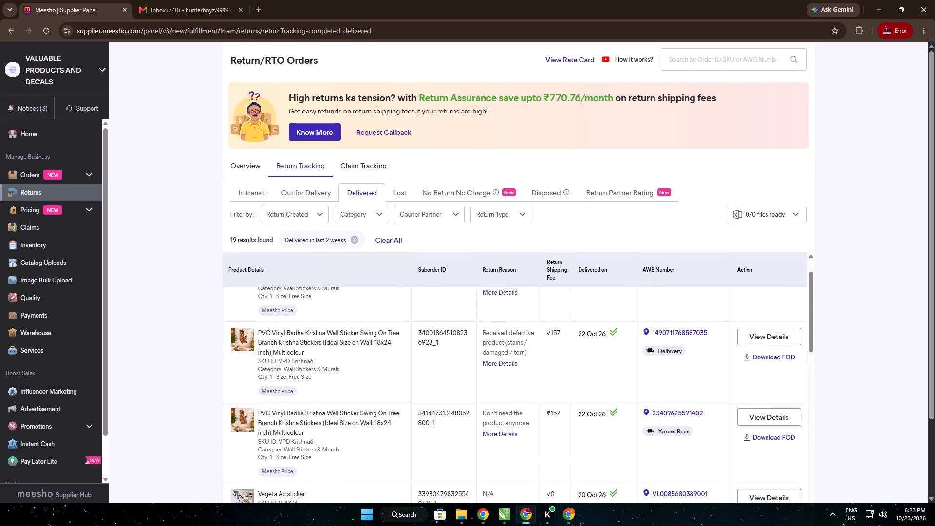
scroll(284, 341, up, 1)
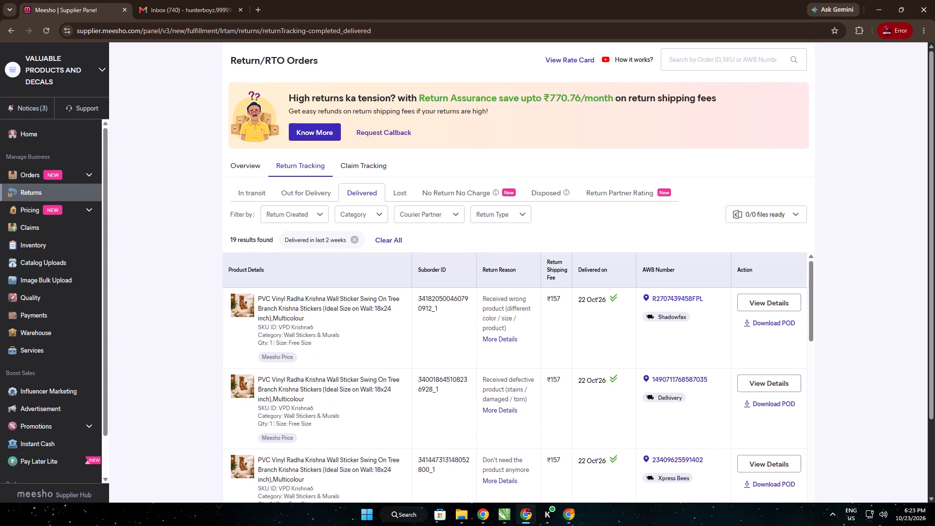
scroll(325, 423, down, 1)
scroll(203, 397, down, 3)
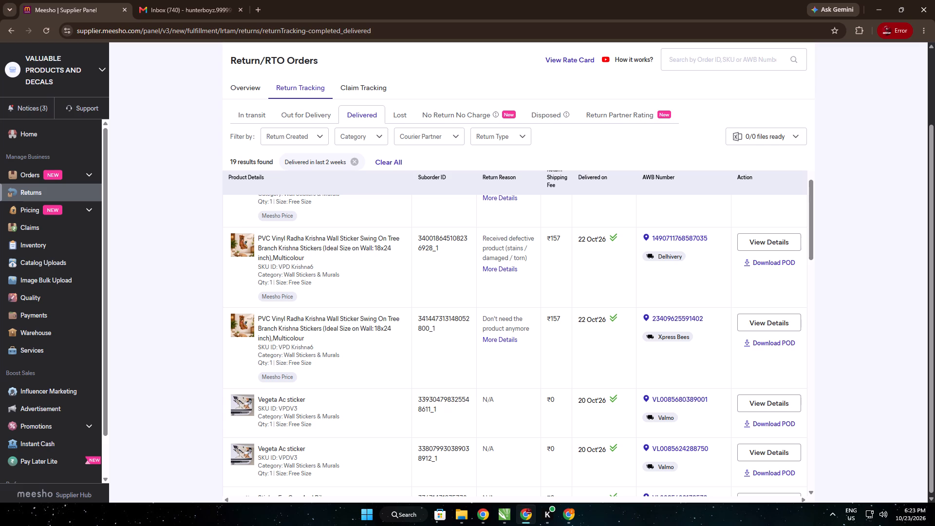
Examine the rest of the returns delivered in the last 2 weeks, checking their products, return reasons and shipping fees.
scroll(301, 341, down, 3)
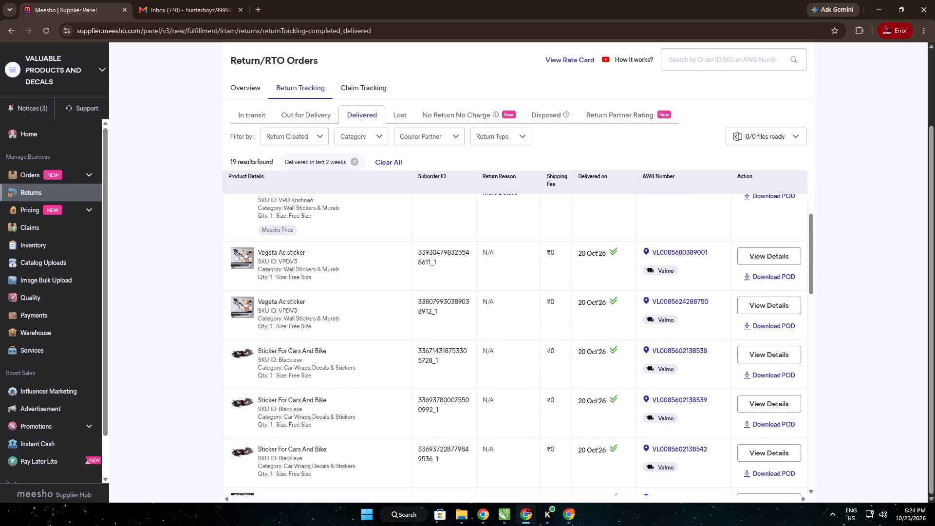
scroll(267, 335, down, 2)
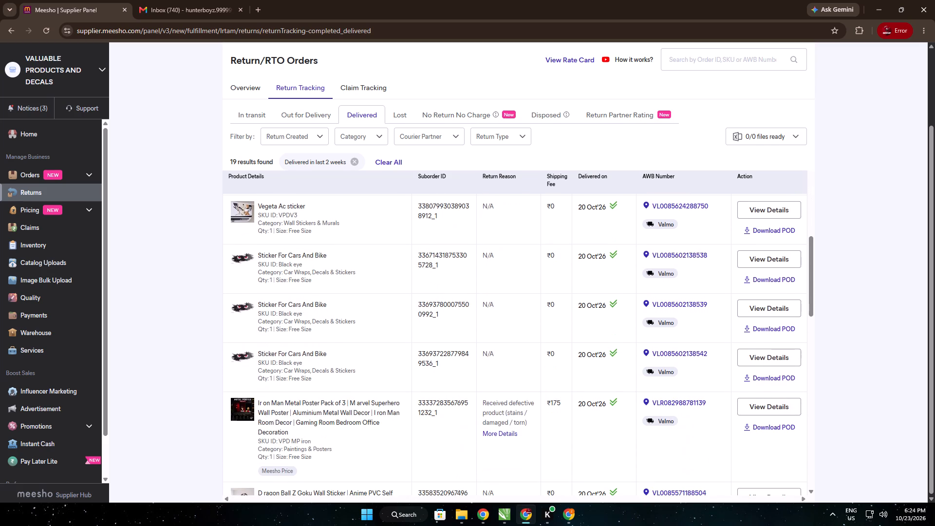
scroll(272, 326, down, 5)
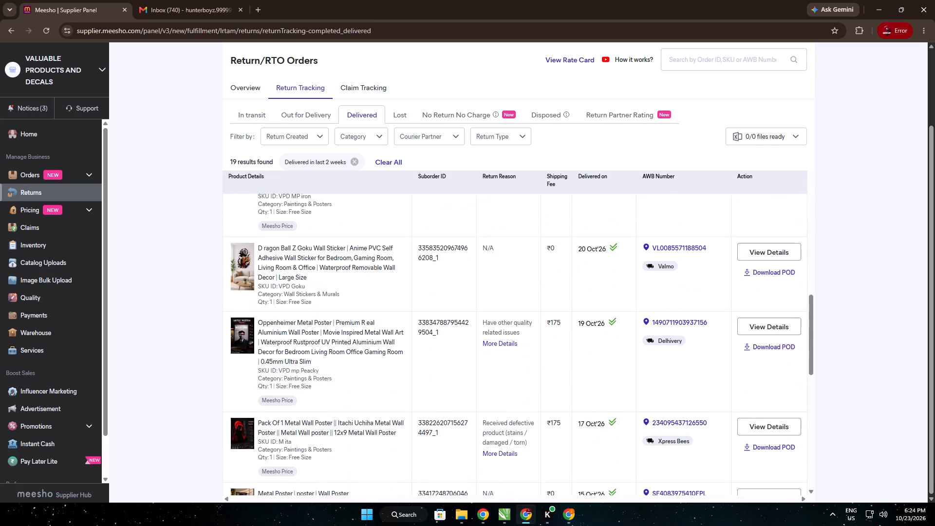
scroll(279, 331, down, 8)
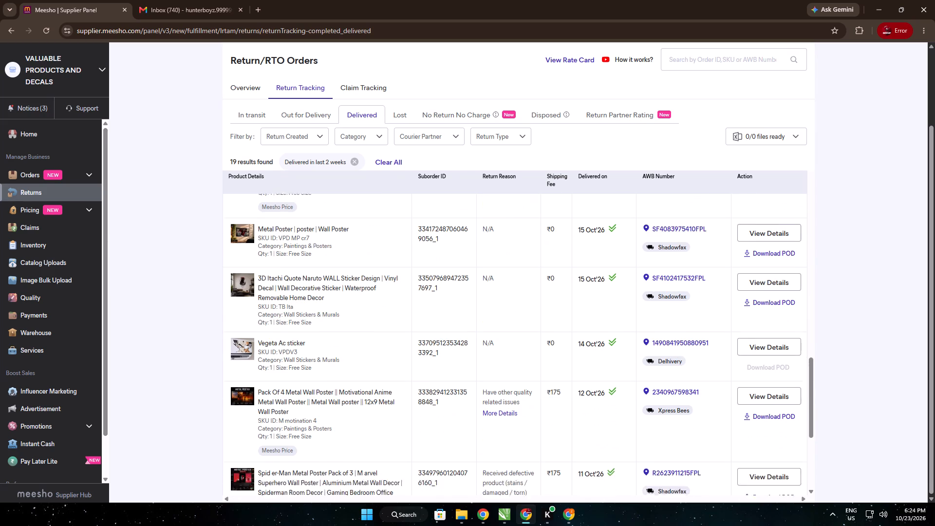
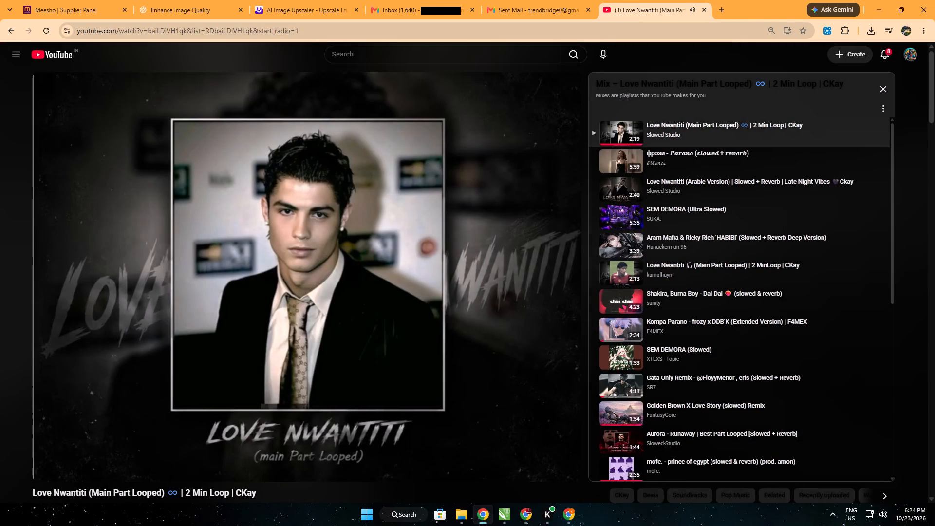
Switch to the other Chrome window with the Meesho supplier home dashboard of VALUABLE PRODUCTS AND DECALS.
click(402, 0)
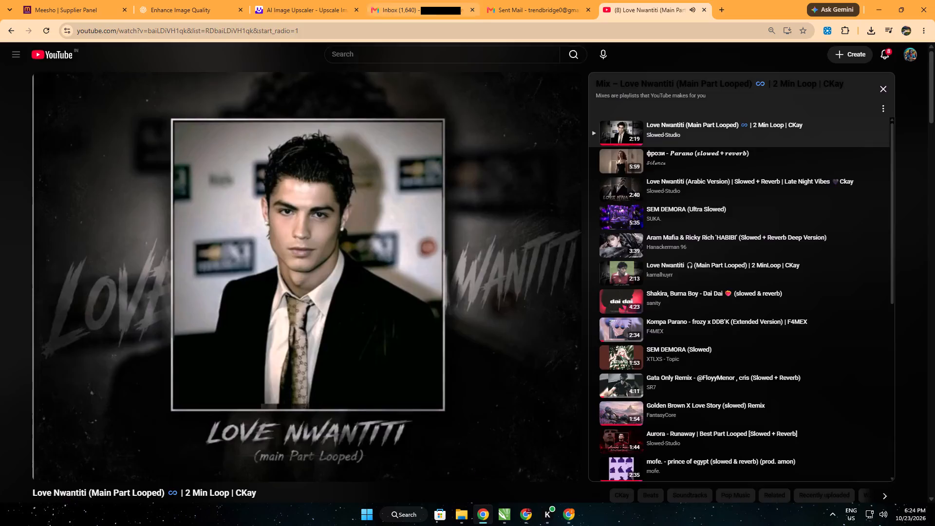
click(300, 0)
click(528, 515)
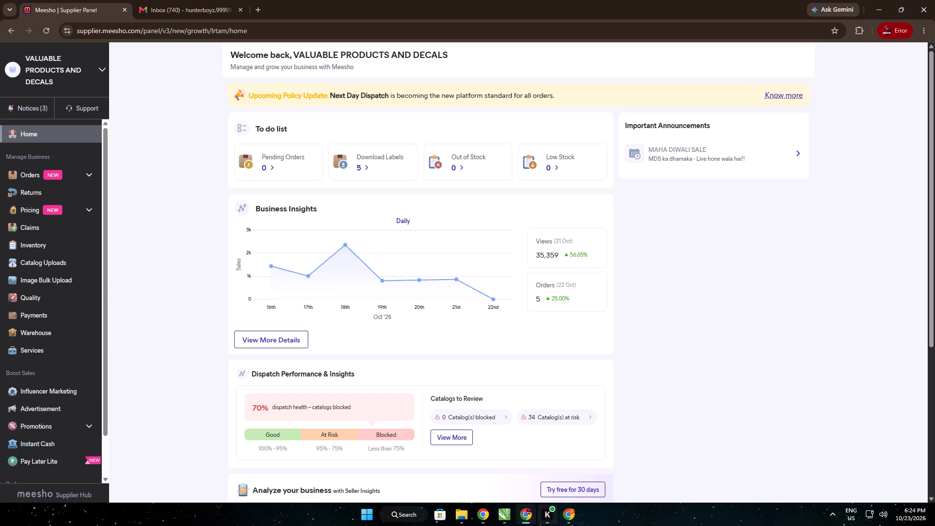
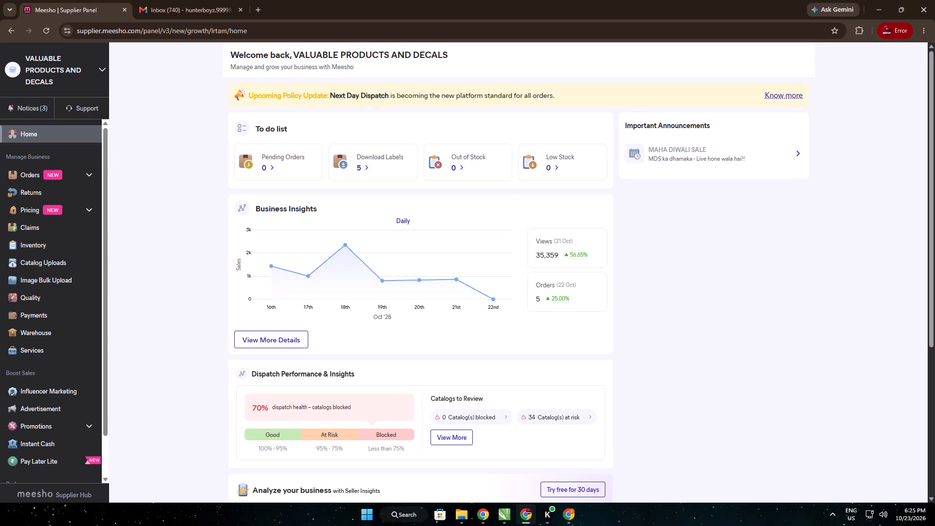
Look over the active stock in Inventory, and examine the Listing Ads campaigns and their performance on the Advertisement page.
click(48, 247)
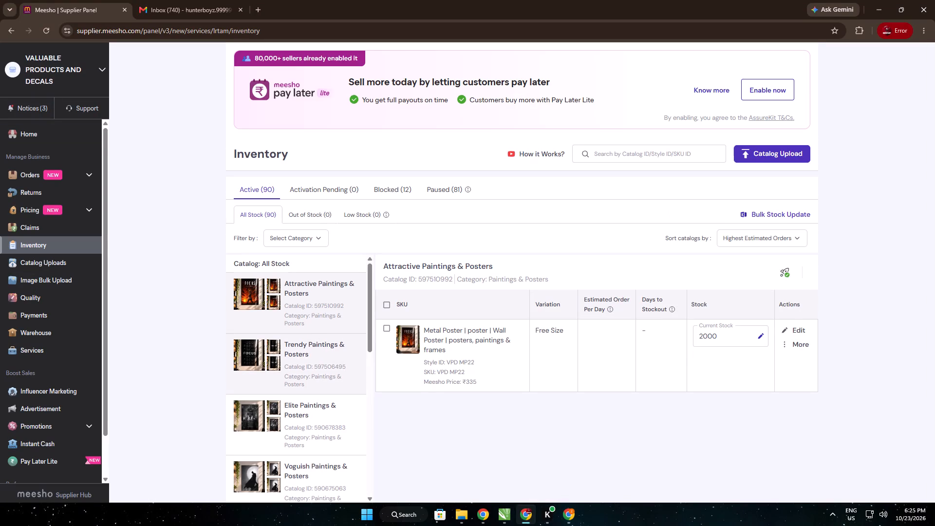
scroll(283, 371, down, 1)
click(45, 410)
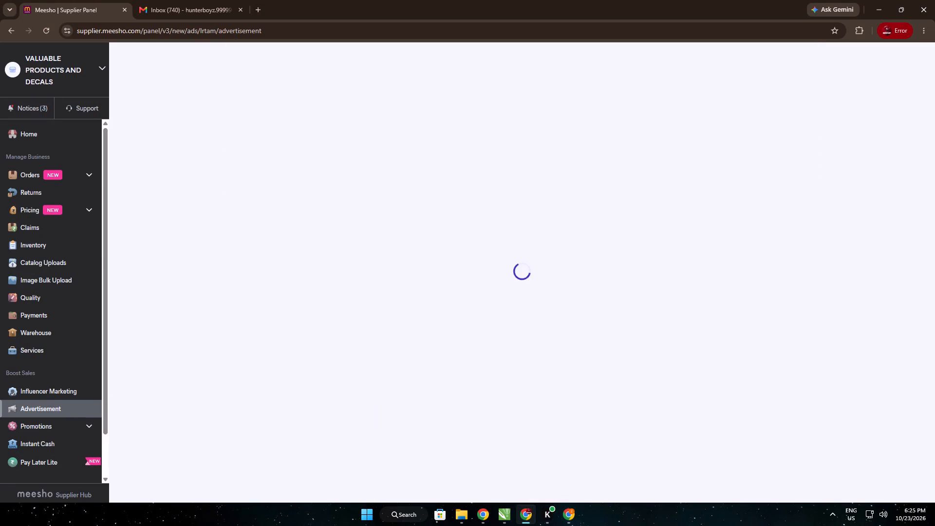
scroll(309, 372, down, 3)
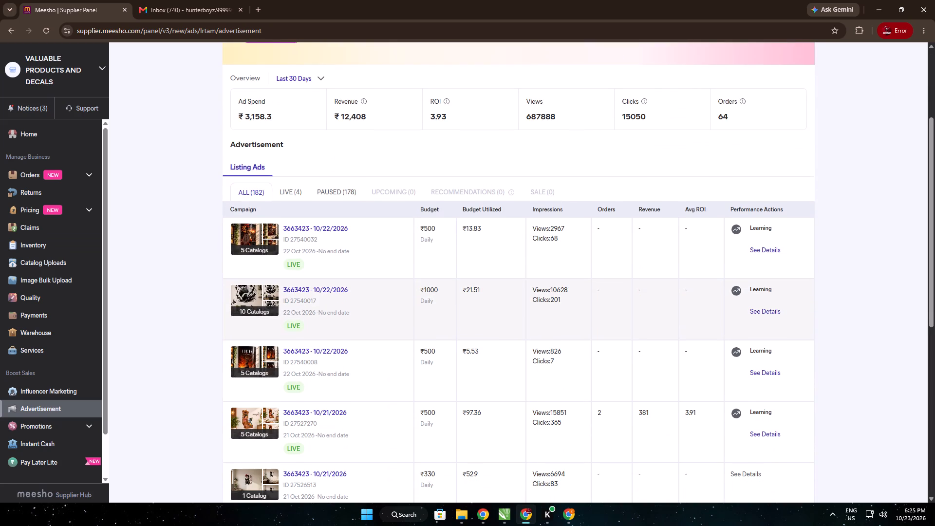
Open the details of the live advertisement campaign with ID 27540017 and examine each catalog's ad spend, clicks, views and minimum ROI.
drag(505, 293, 449, 292)
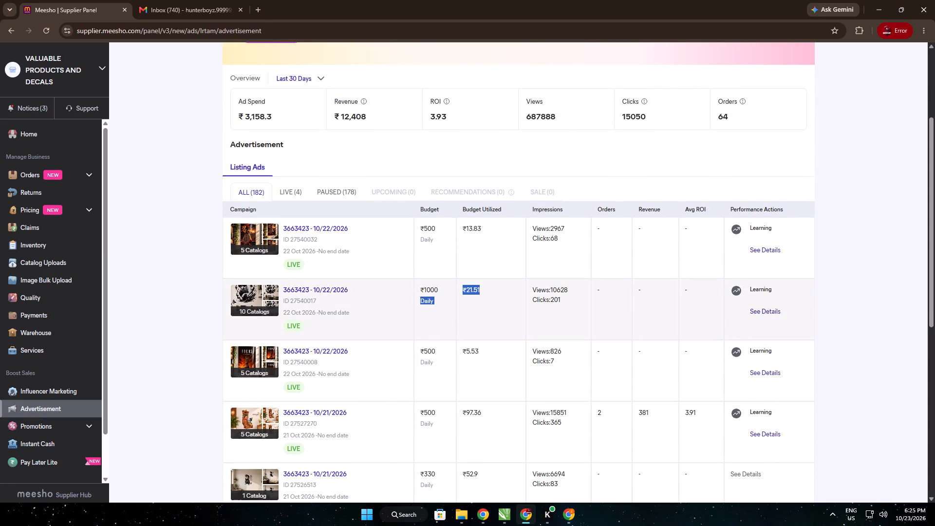
click(421, 322)
click(769, 317)
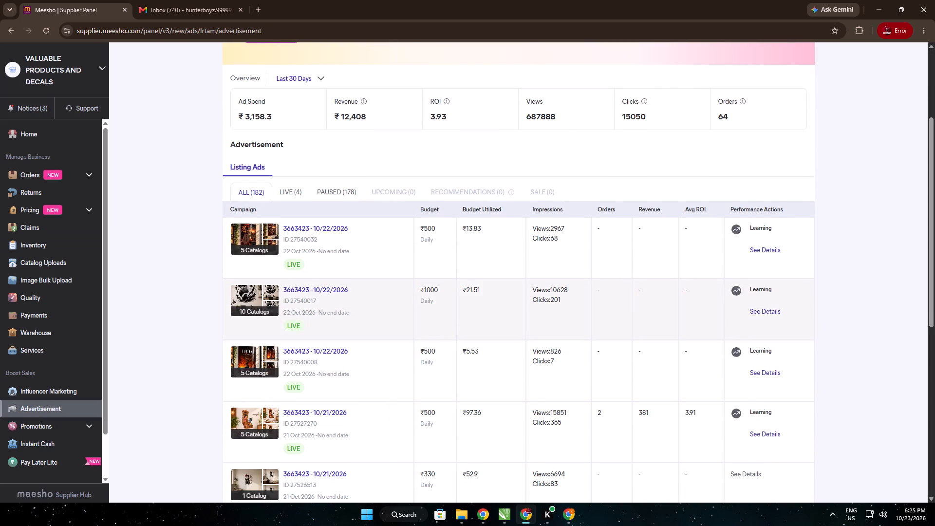
click(767, 313)
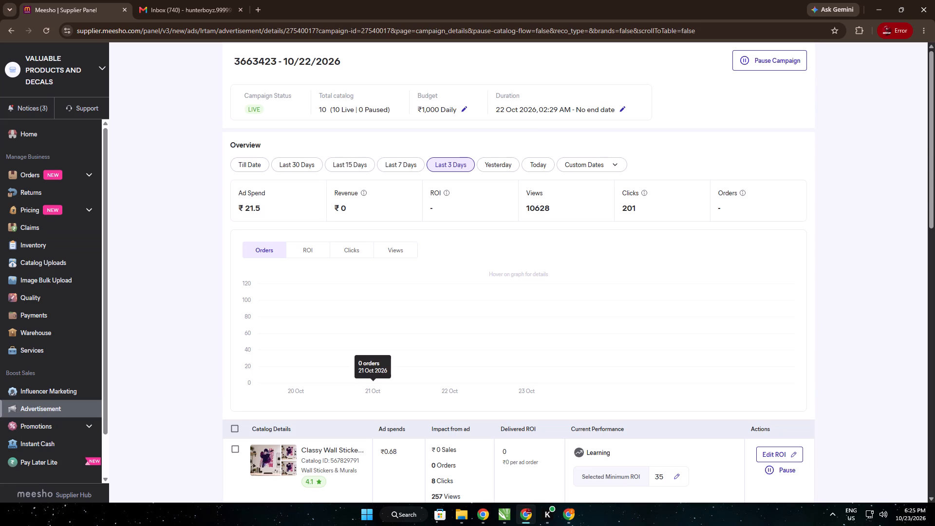
scroll(405, 357, down, 3)
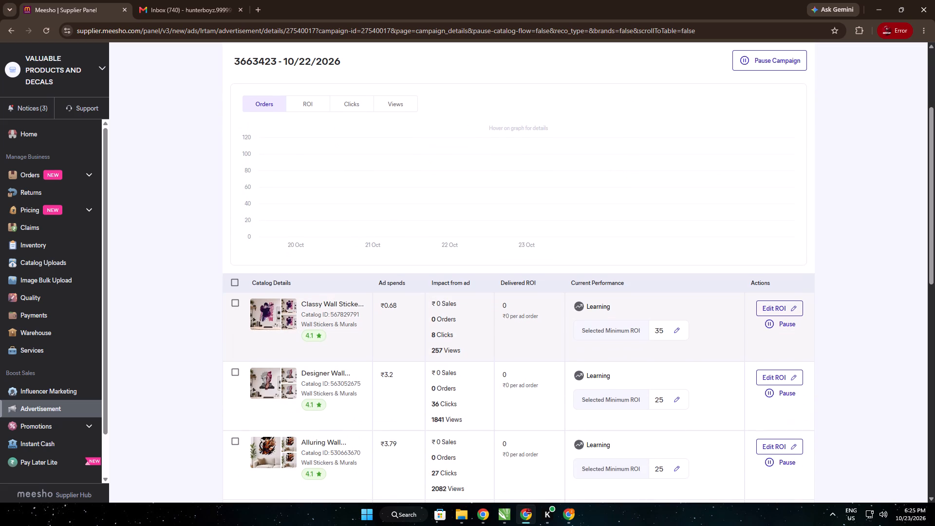
scroll(405, 357, down, 8)
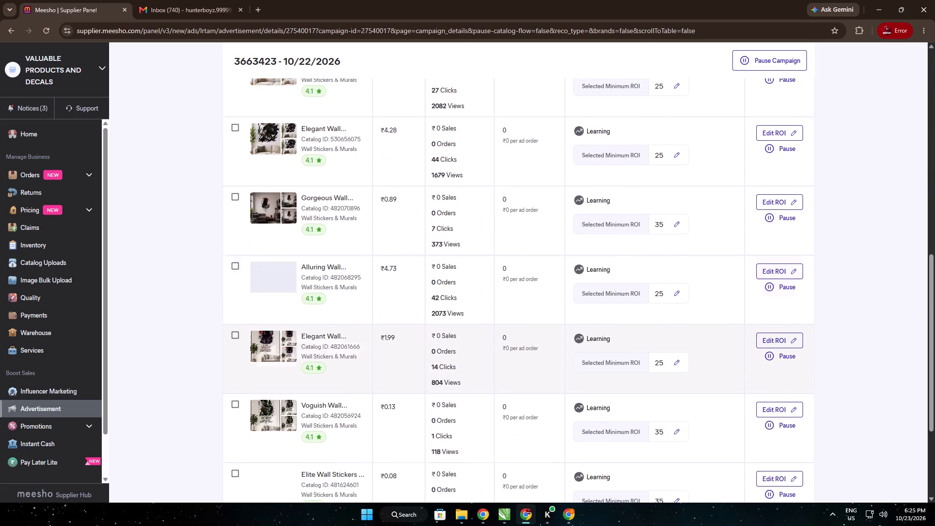
scroll(415, 371, down, 6)
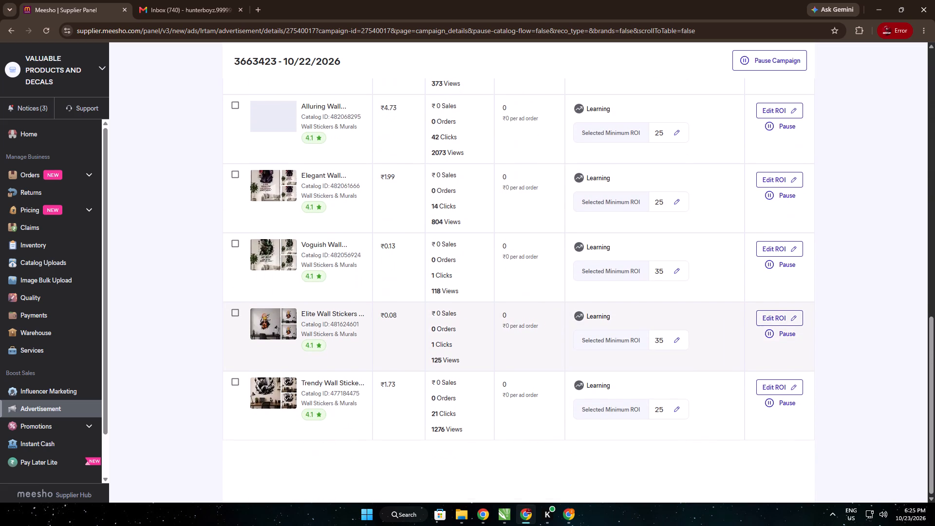
Return to the supplier home dashboard and dismiss the feedback survey prompt.
click(66, 131)
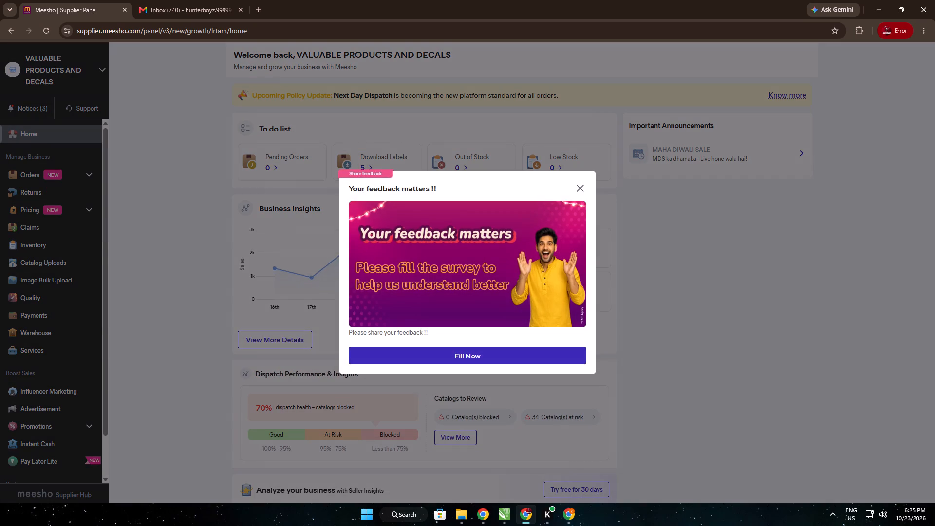
click(583, 190)
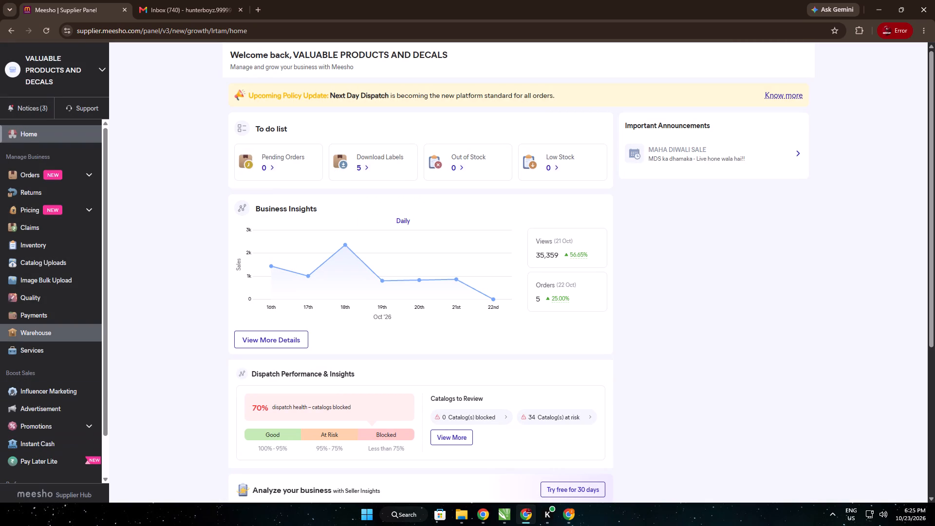
Open Payments and examine the upcoming and completed payments, including the sales and returns, ads cost and net amounts.
click(18, 314)
scroll(294, 335, down, 2)
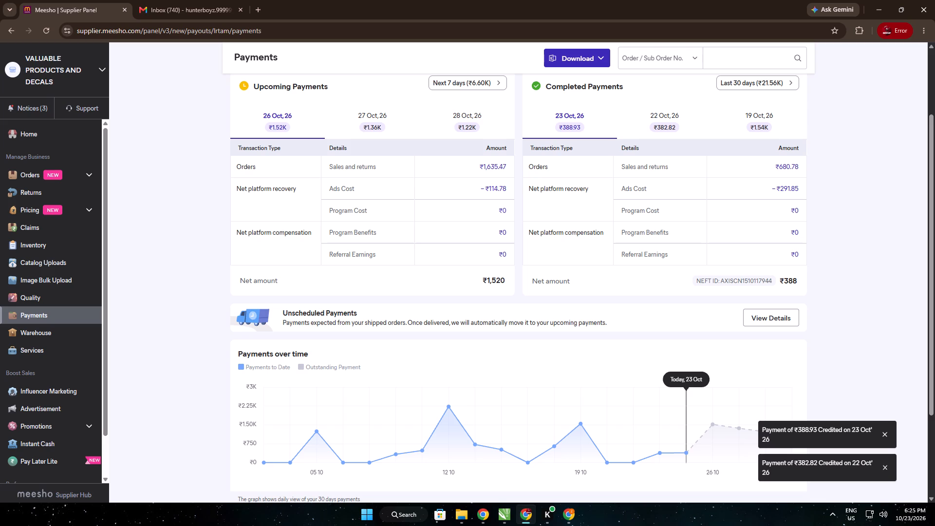
drag(476, 188, 518, 192)
click(198, 188)
click(471, 73)
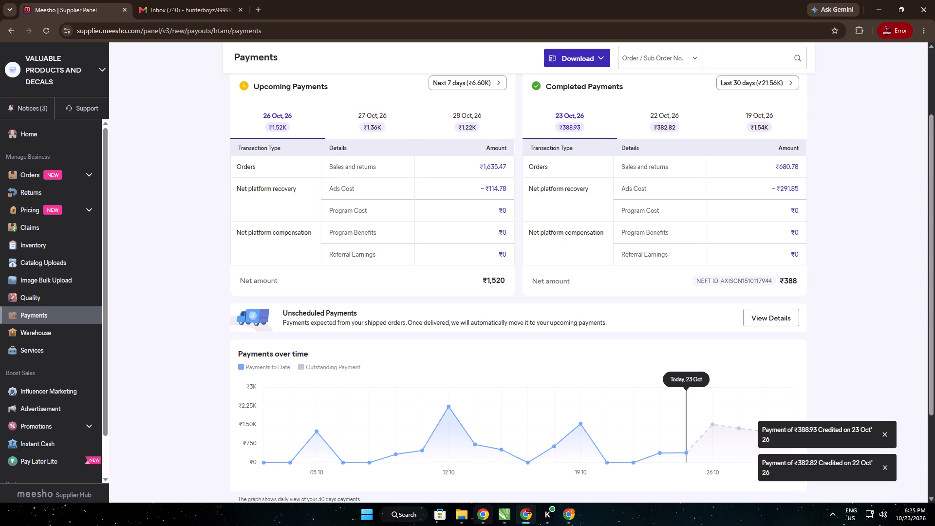
Switch to the other Chrome window and bring up the YouTube page playing the Love Nwantiti mix.
click(488, 513)
click(610, 0)
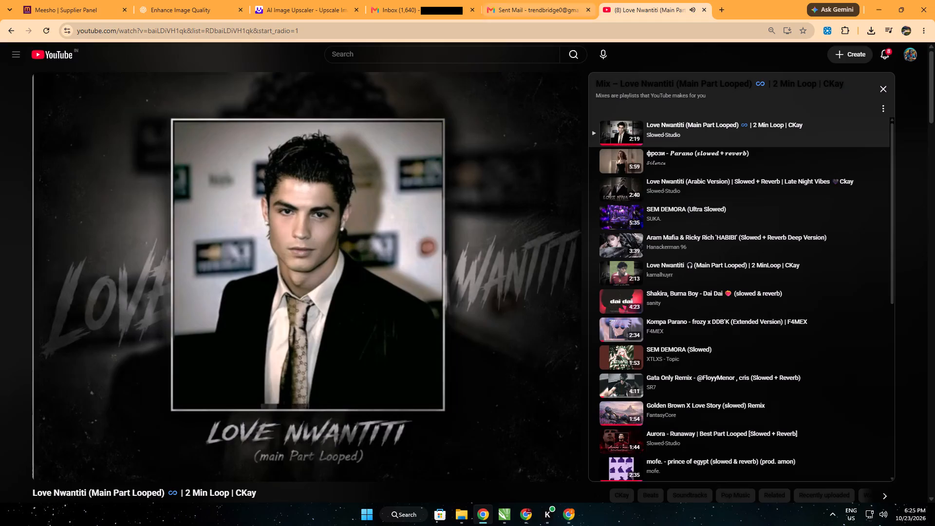
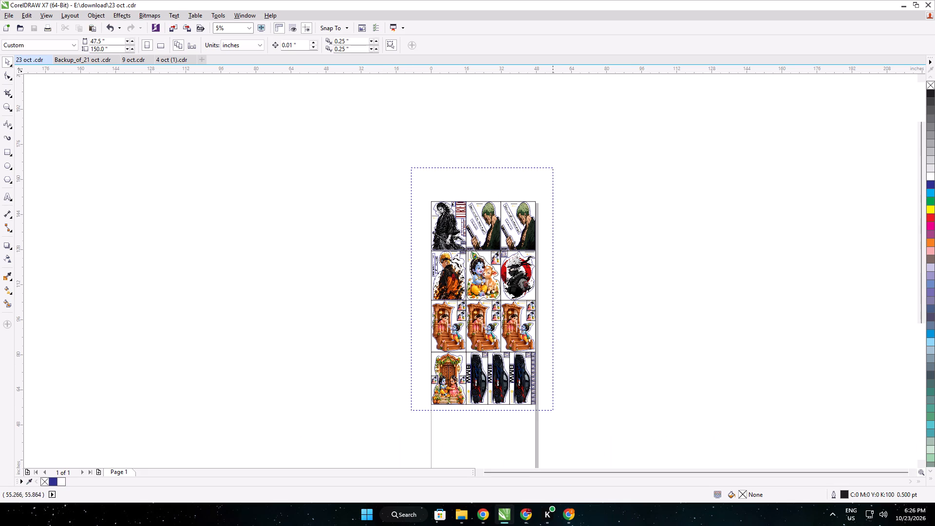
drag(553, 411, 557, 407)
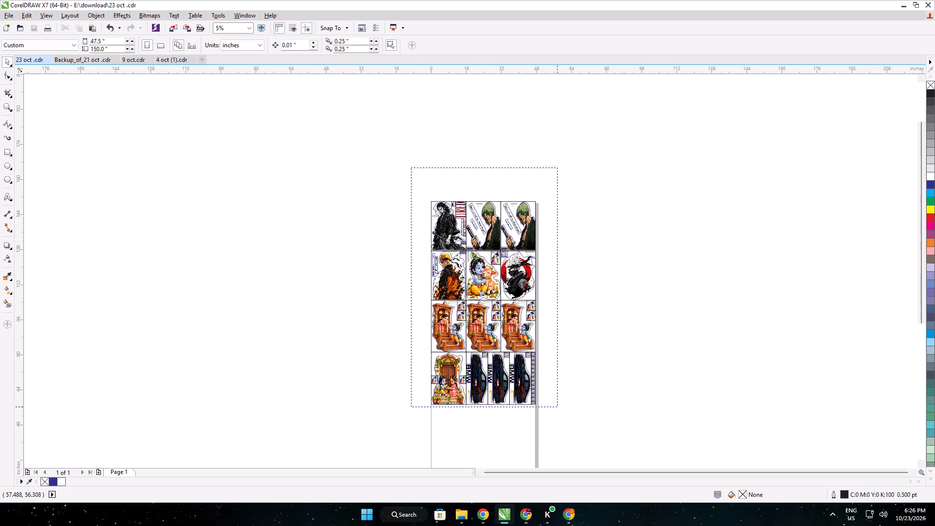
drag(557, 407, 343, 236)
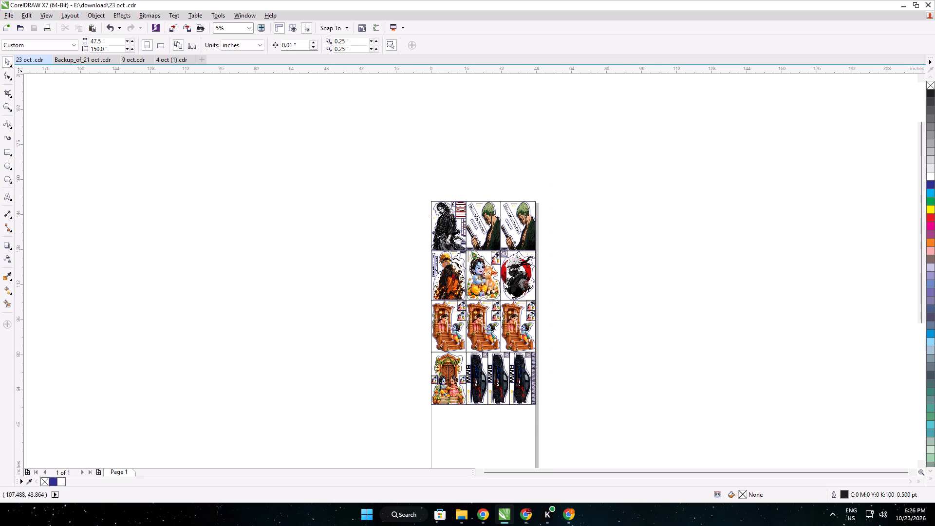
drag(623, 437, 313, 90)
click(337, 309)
Switch to the Chrome window with the VALUABLE PRODUCTS AND DECALS supplier account and open its home dashboard.
click(529, 517)
click(56, 137)
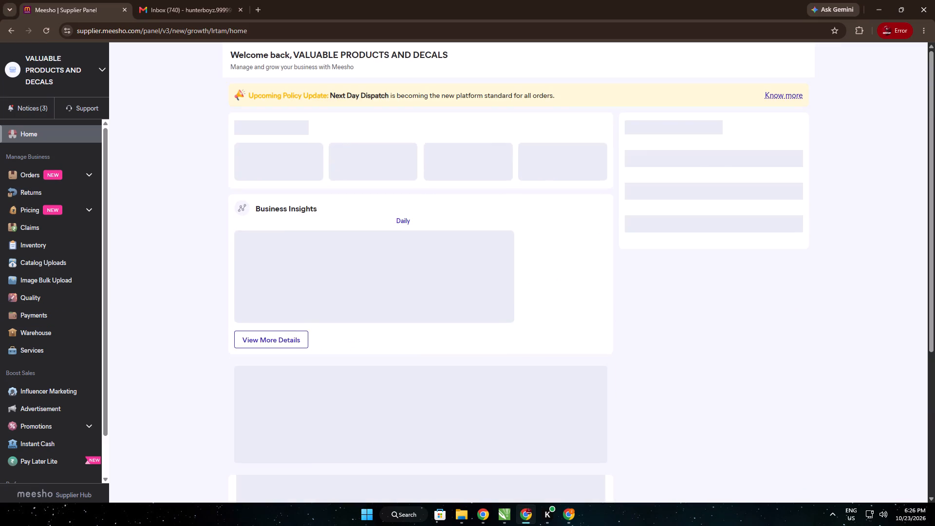
Dismiss the feedback survey prompt on the supplier home dashboard.
click(578, 194)
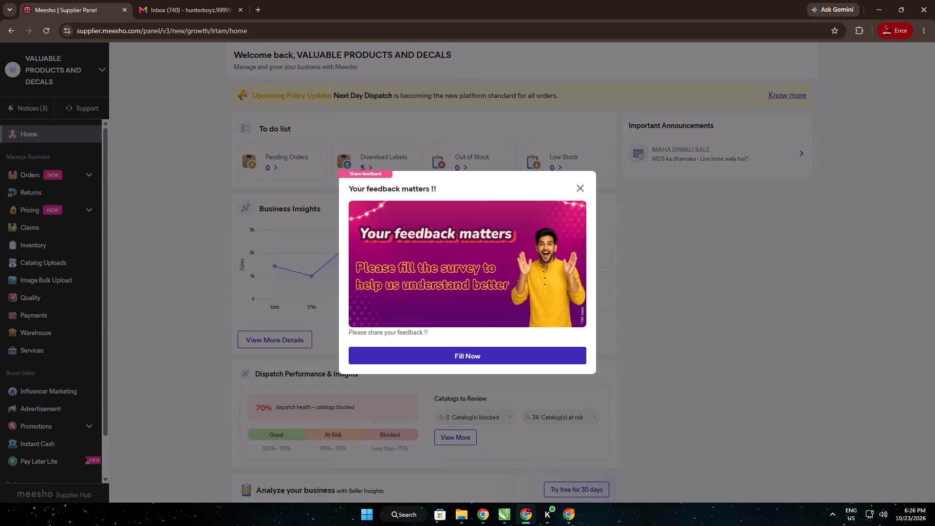
click(573, 186)
click(576, 188)
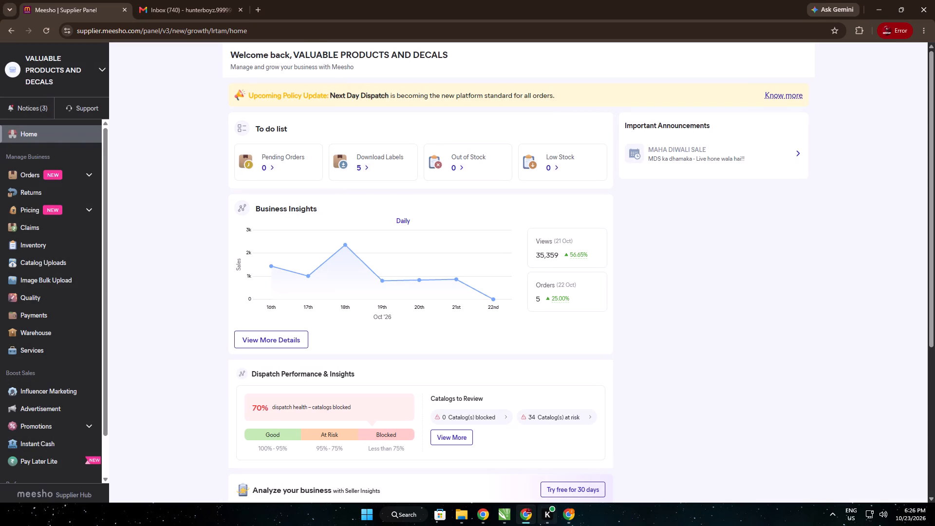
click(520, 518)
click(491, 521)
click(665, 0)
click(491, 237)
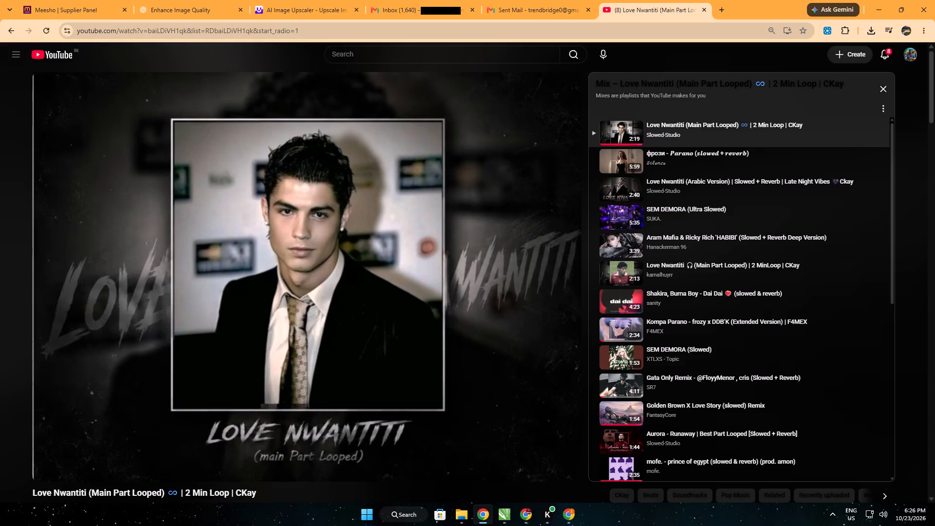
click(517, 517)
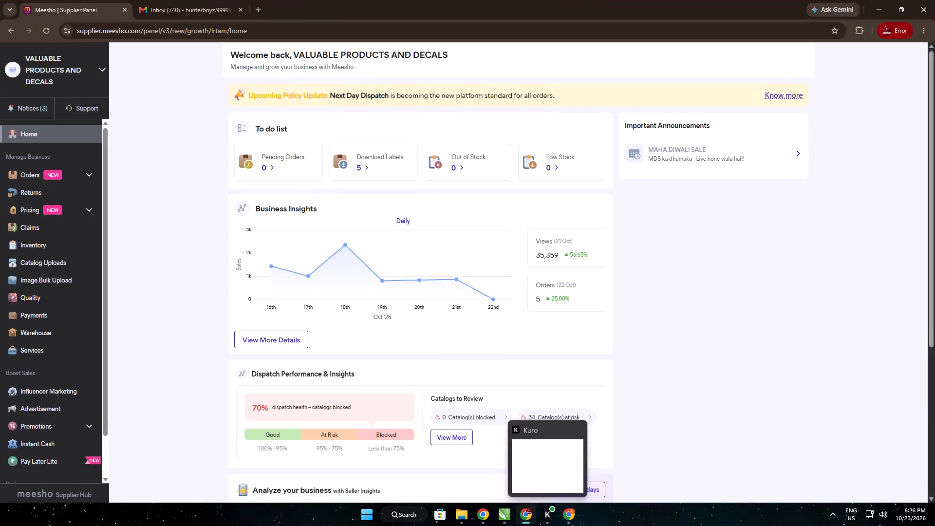
Open the order management page, acknowledge the accepted-orders notice and view the Ready to Ship orders.
click(15, 164)
click(18, 175)
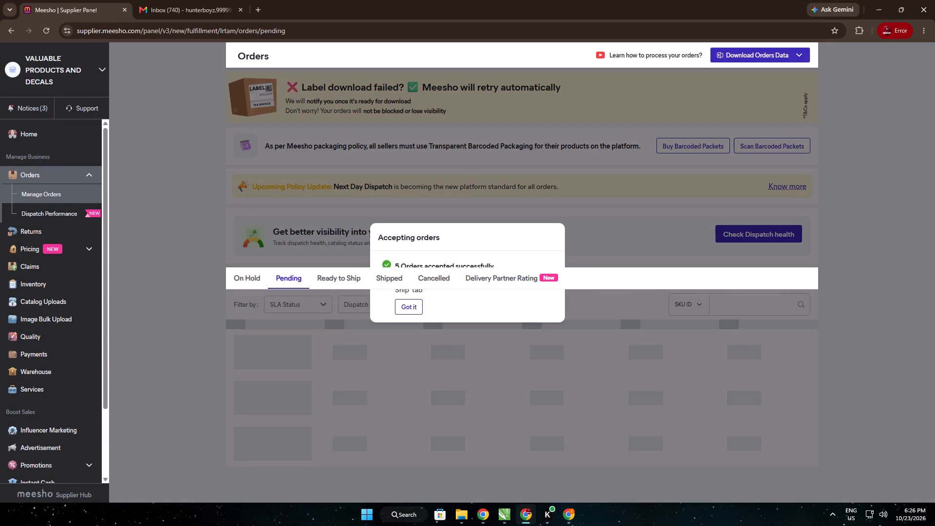
click(403, 314)
click(365, 282)
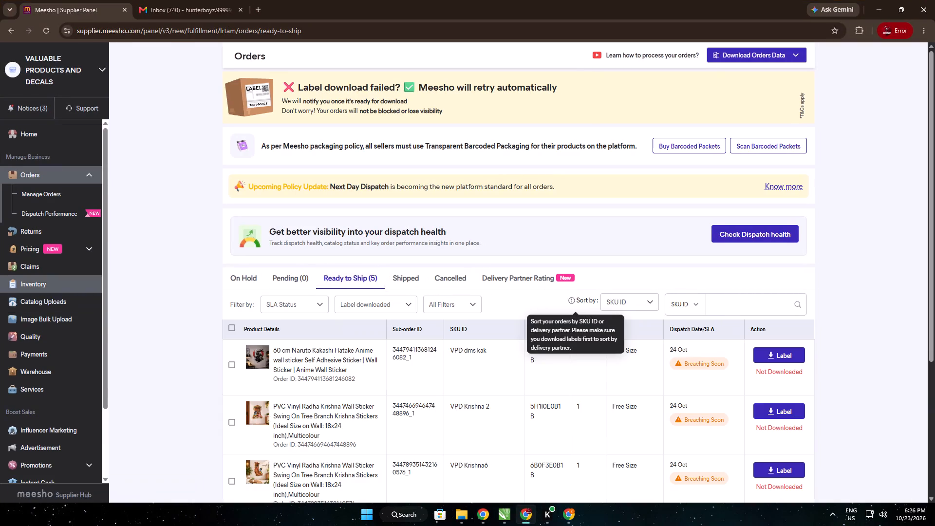
Open the inventory and view the stock details of the active Trendy Paintings & Posters catalog.
click(43, 279)
click(322, 381)
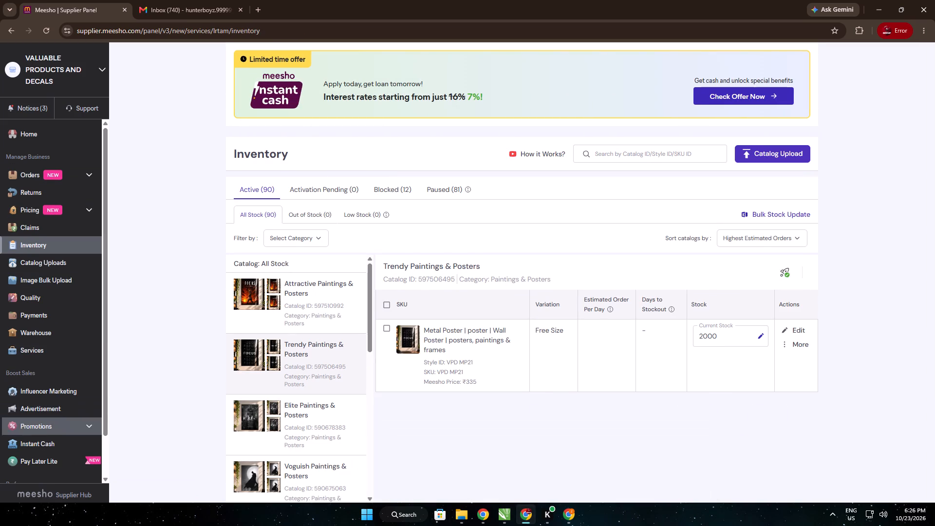
Review the upcoming payments scheduled for the next 7 days, and return to the payments overview.
click(48, 322)
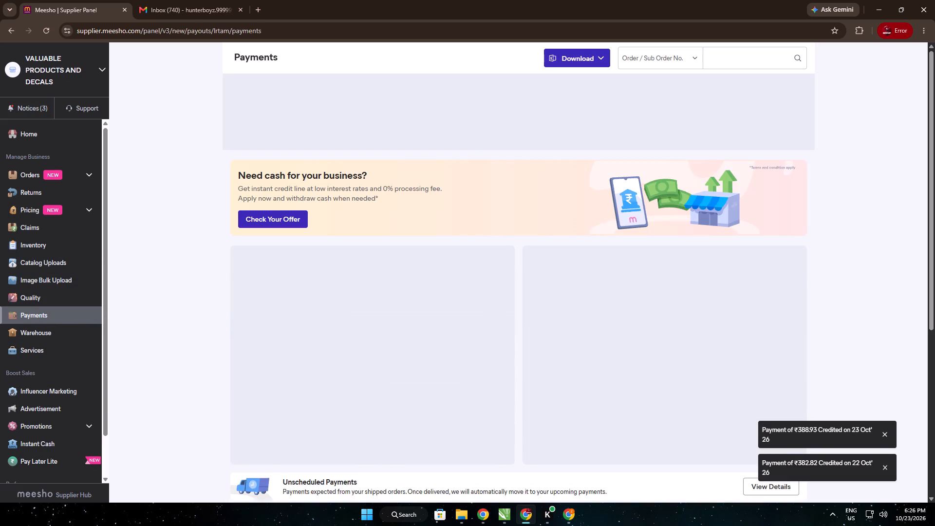
click(459, 192)
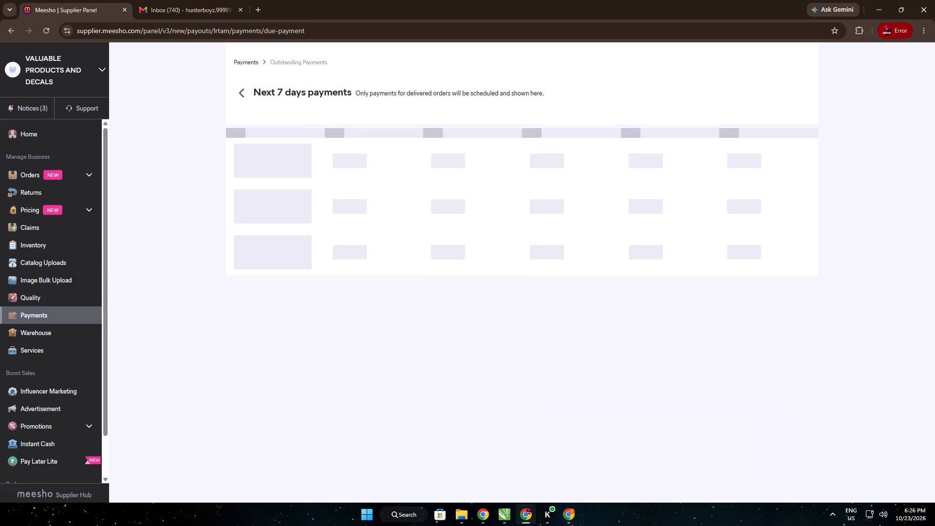
click(243, 94)
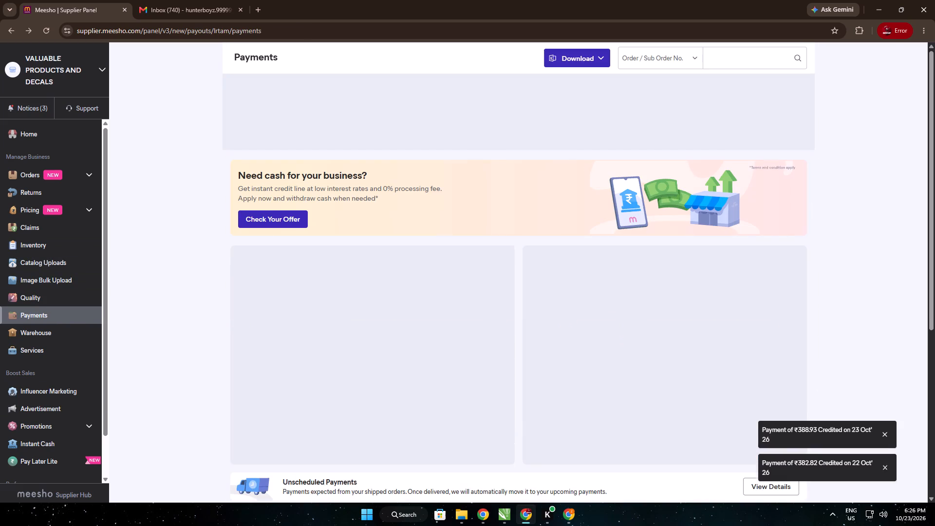
click(486, 180)
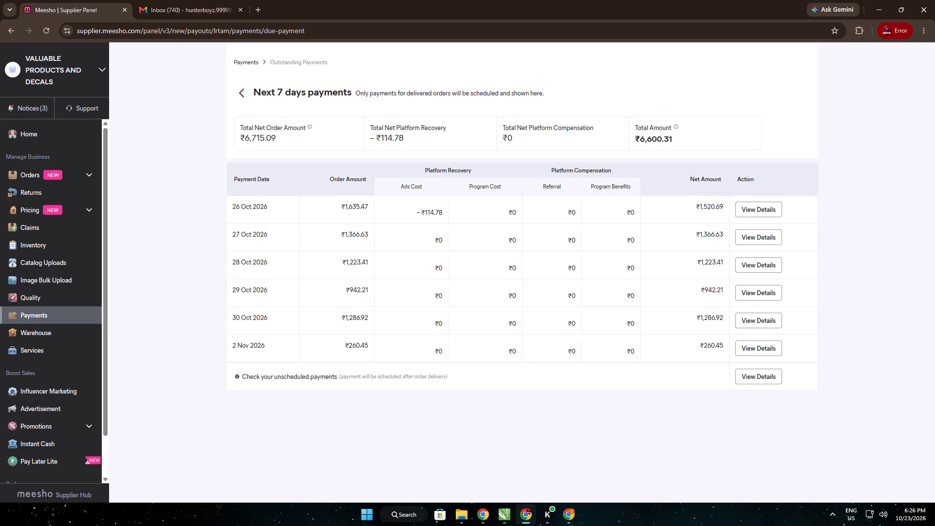
click(234, 88)
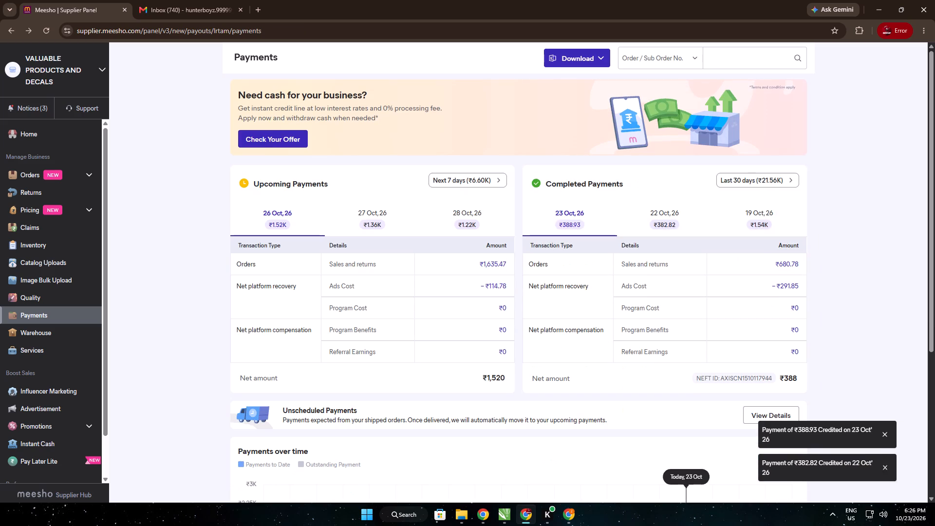
Open the 23 Oct 2026 payout from the last 30 days payments and highlight the returned VPD Krishna6 order's net amount.
click(758, 188)
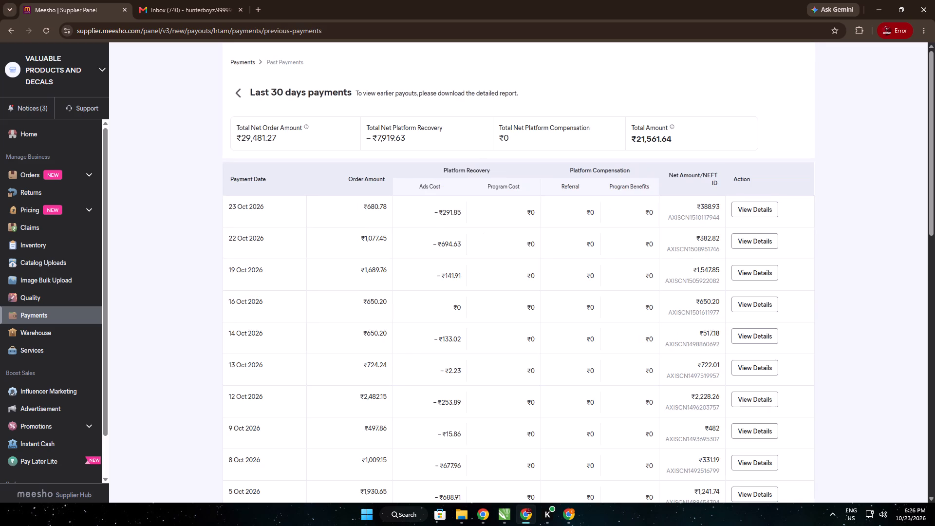
click(743, 212)
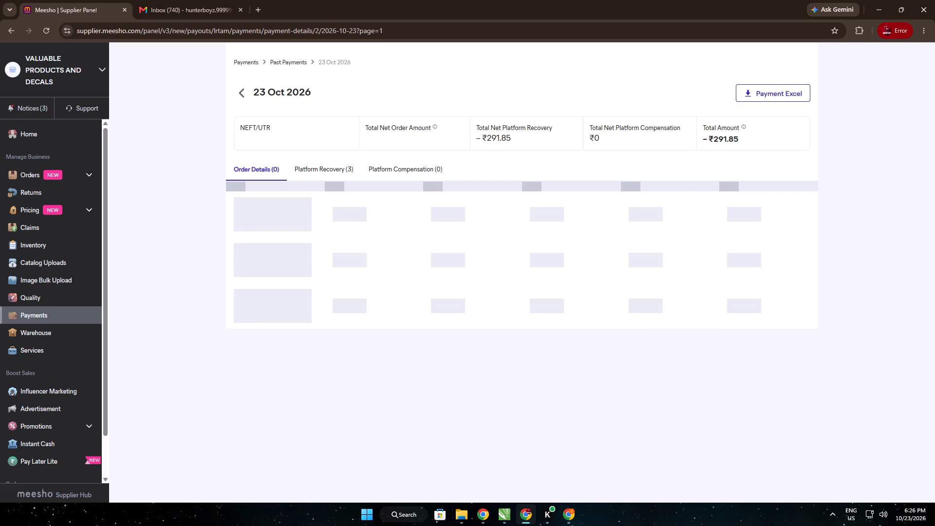
drag(723, 217, 744, 220)
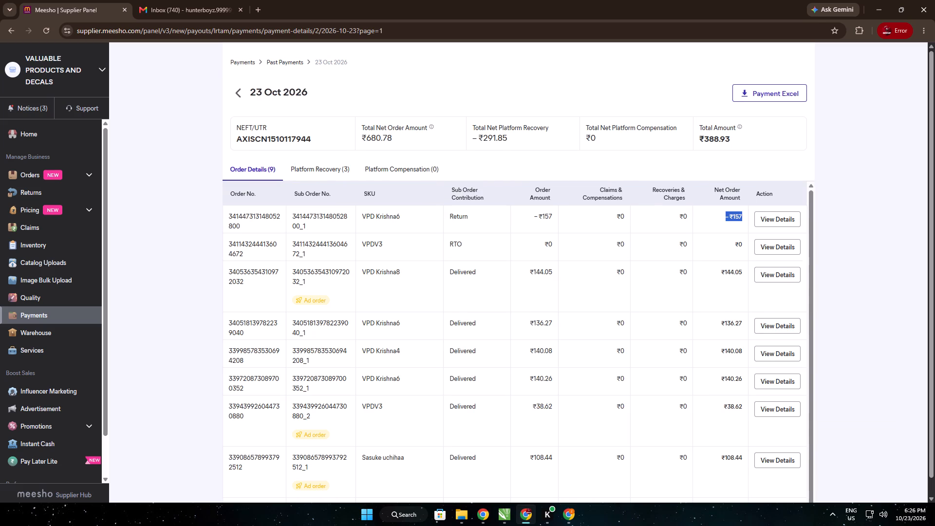
Review the order details of the 23 Oct 2026 payout, checking each order's contribution status and net amount.
scroll(408, 361, down, 2)
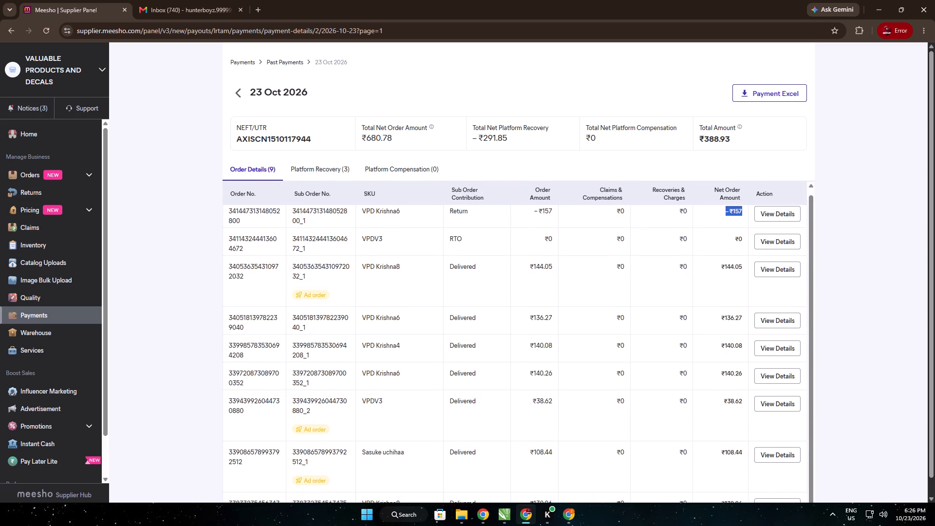
scroll(376, 418, down, 9)
scroll(421, 415, down, 5)
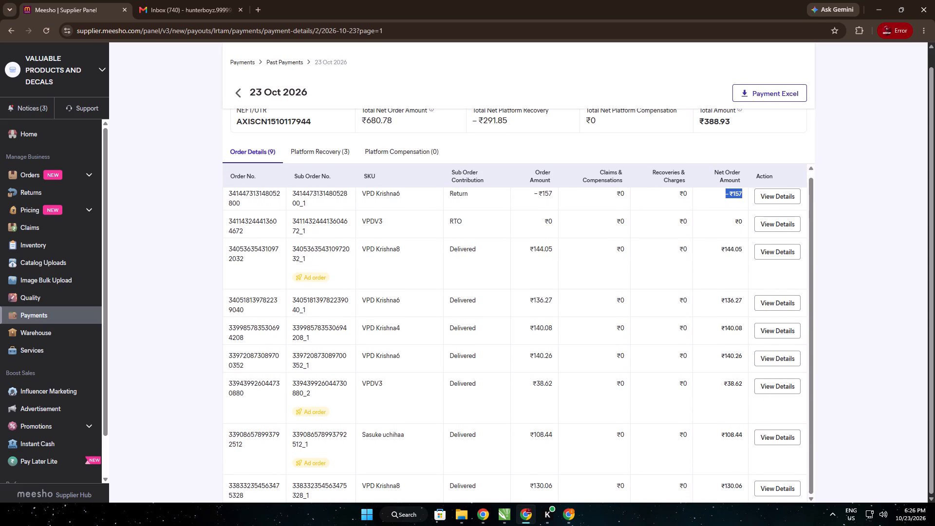
scroll(434, 379, down, 12)
scroll(434, 381, up, 3)
scroll(434, 381, down, 10)
scroll(434, 381, up, 7)
scroll(434, 381, down, 5)
scroll(434, 381, up, 8)
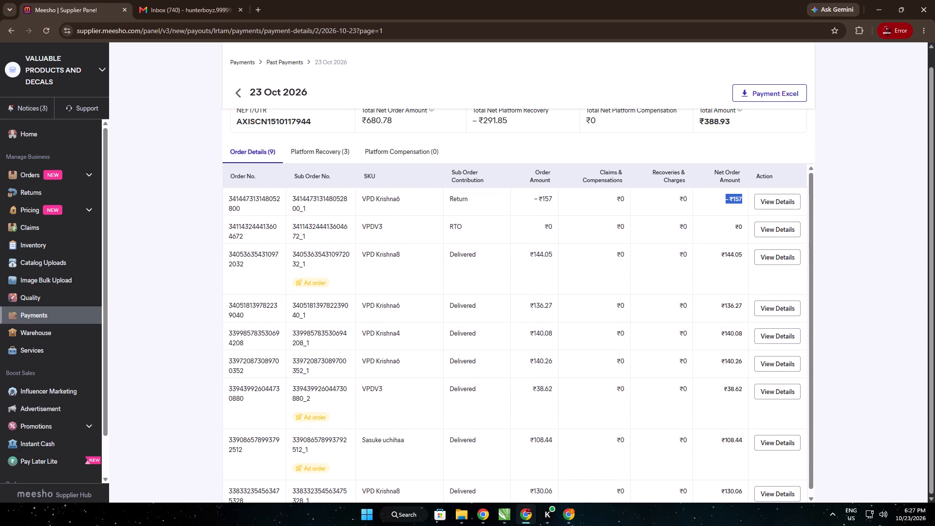
scroll(433, 381, down, 5)
scroll(433, 381, up, 6)
Leave the payout details and return to the supplier home page to view the to-do list and business insights.
click(232, 95)
click(76, 131)
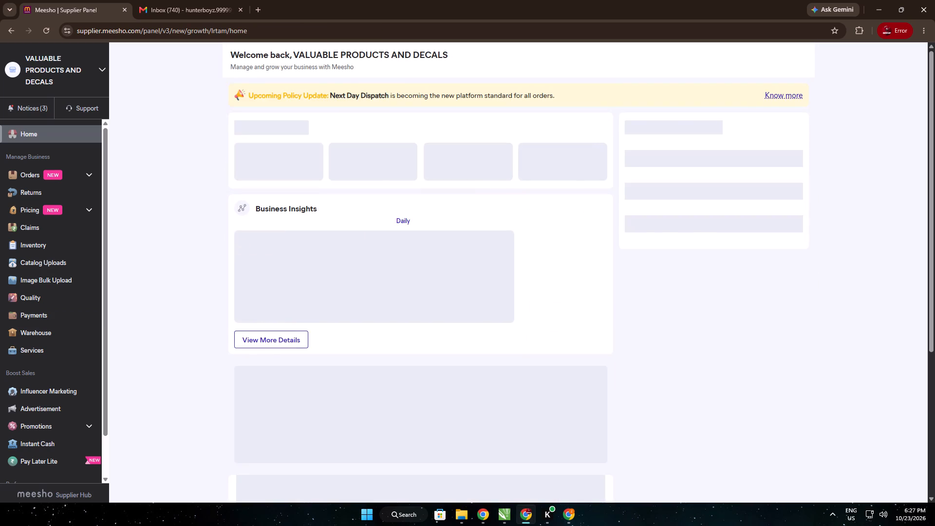
click(583, 187)
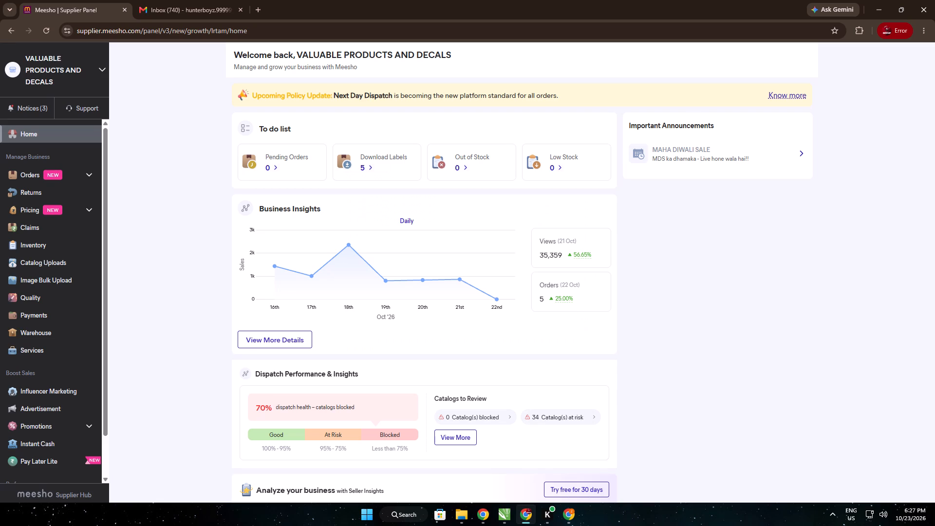
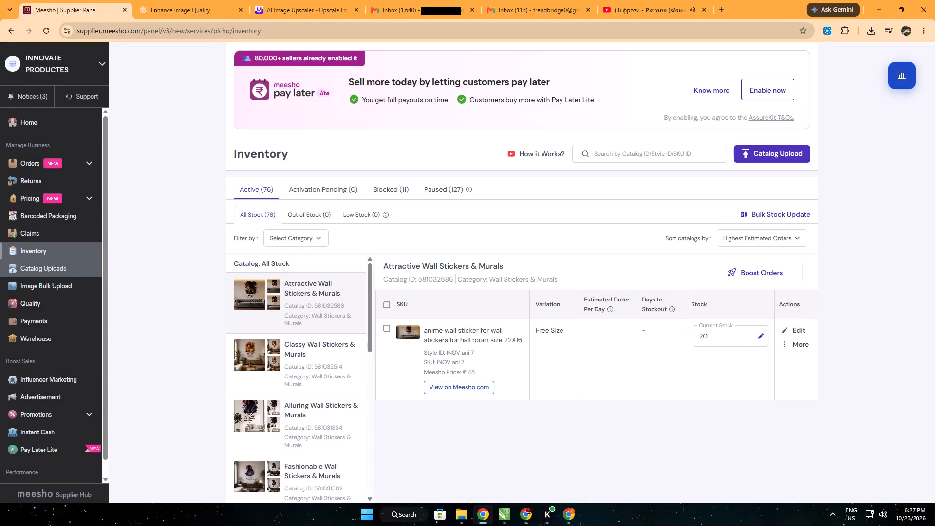
Browse the active inventory catalogs under All Stock, going to page 8 and looking through its wall sticker listings.
scroll(286, 419, down, 7)
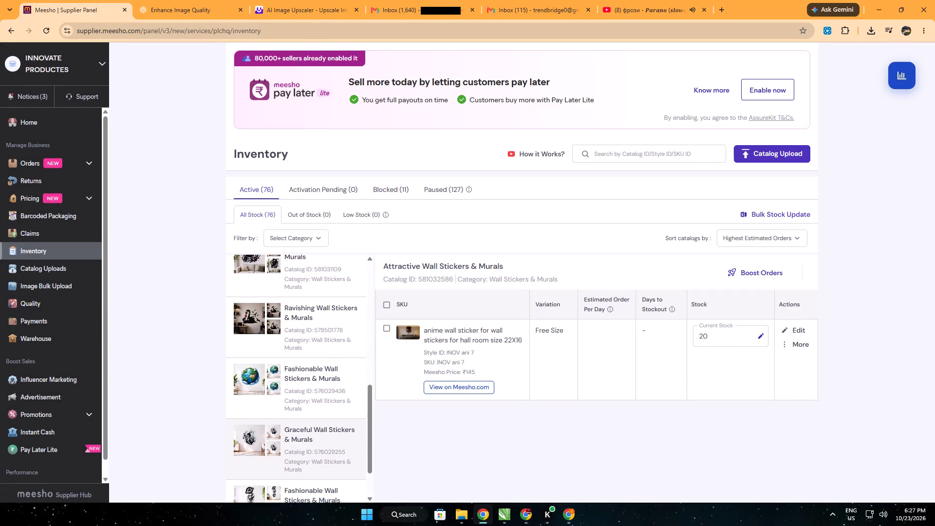
scroll(299, 400, down, 8)
click(342, 498)
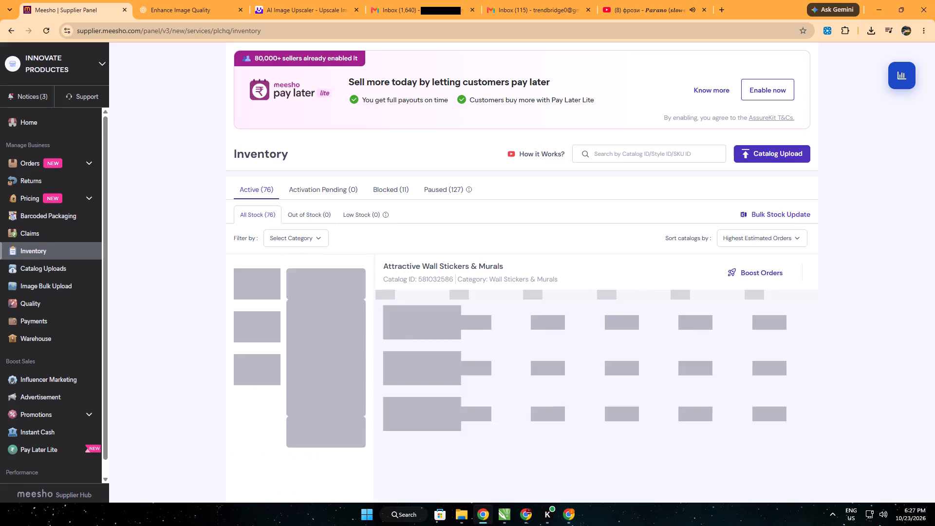
scroll(292, 427, down, 10)
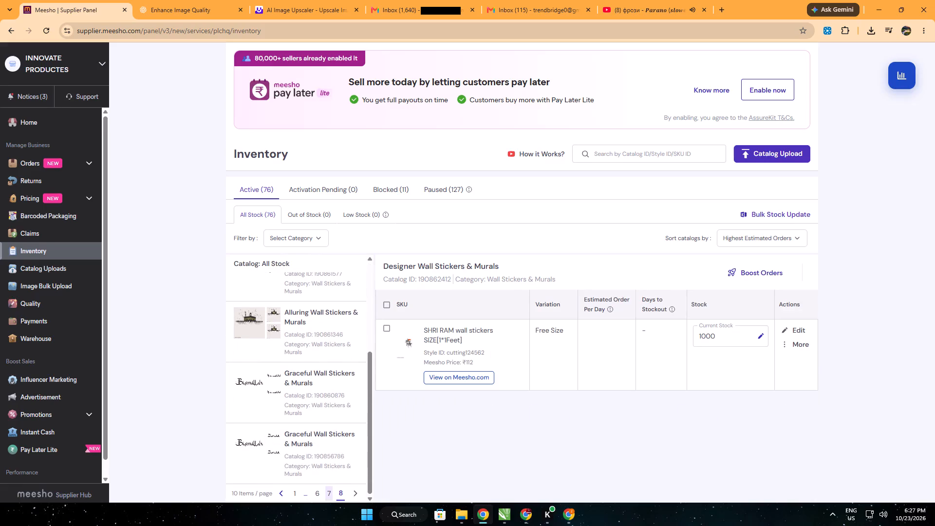
Browse the active inventory catalogs on pages 7 and 6.
click(333, 494)
scroll(290, 347, down, 10)
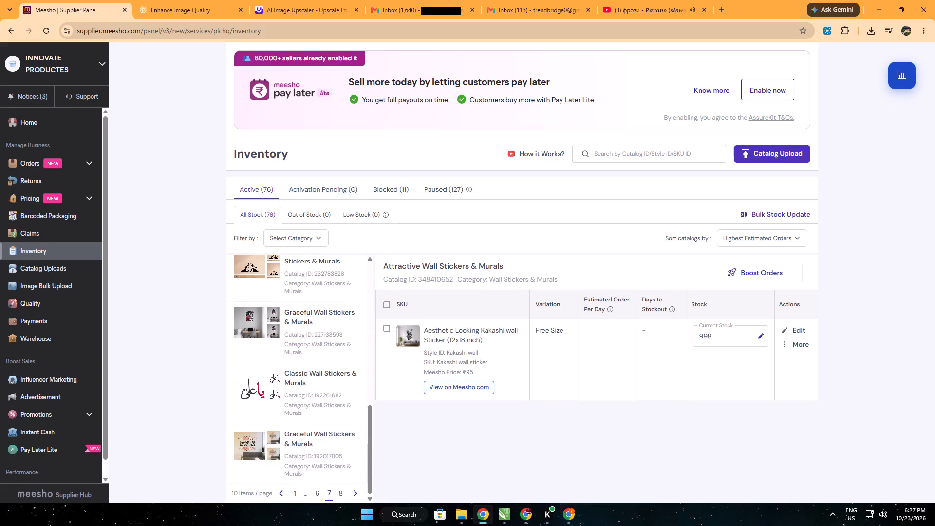
click(321, 493)
scroll(292, 361, down, 20)
scroll(292, 361, down, 1)
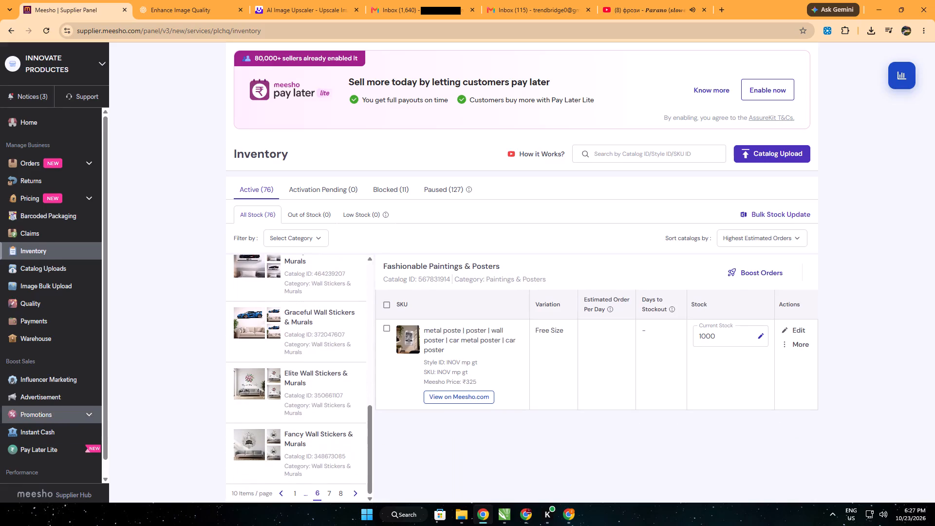
Open the advertisement overview and review the live and paused campaigns' budgets and impressions.
click(36, 394)
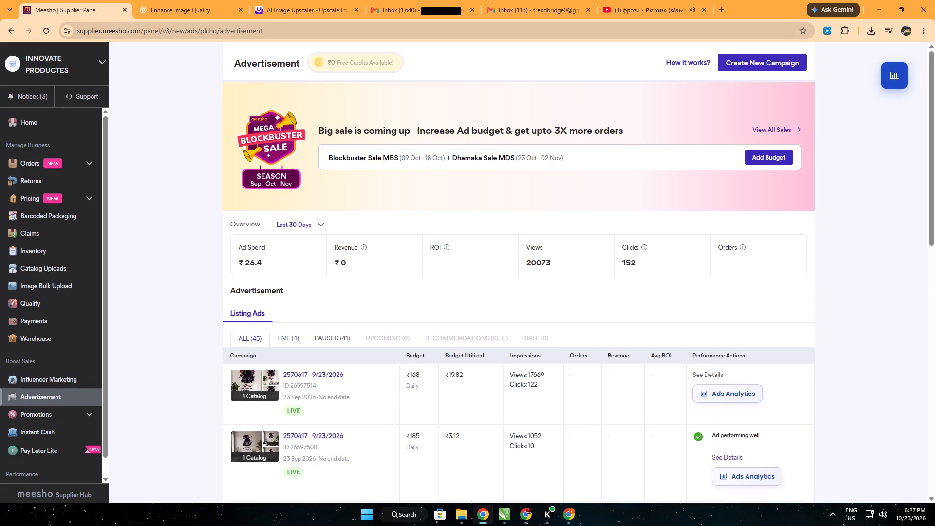
scroll(477, 397, down, 2)
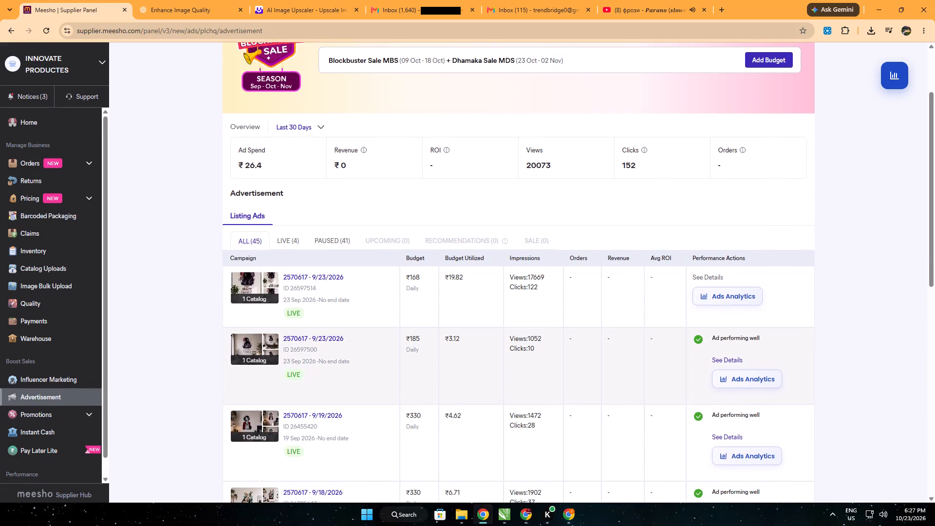
scroll(499, 392, down, 5)
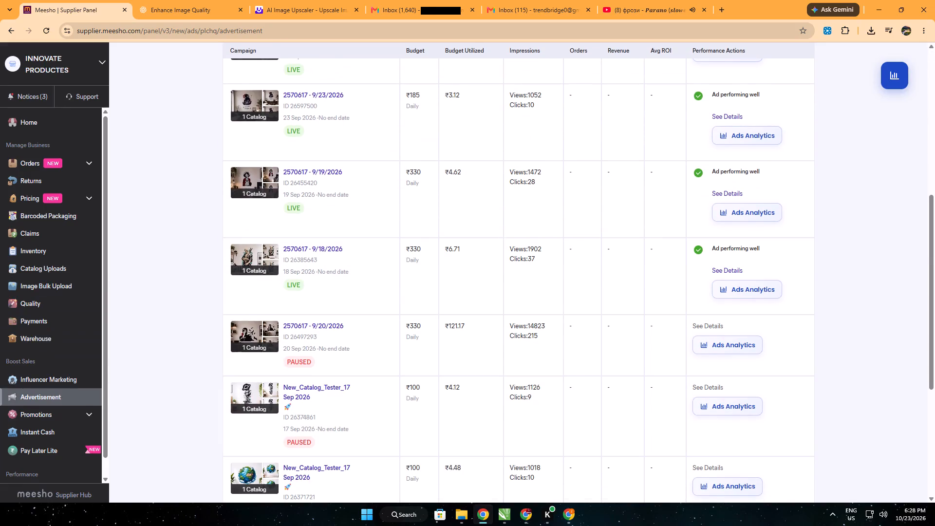
Check the payments overview and the Ready to Ship orders, and return to the inventory.
click(64, 314)
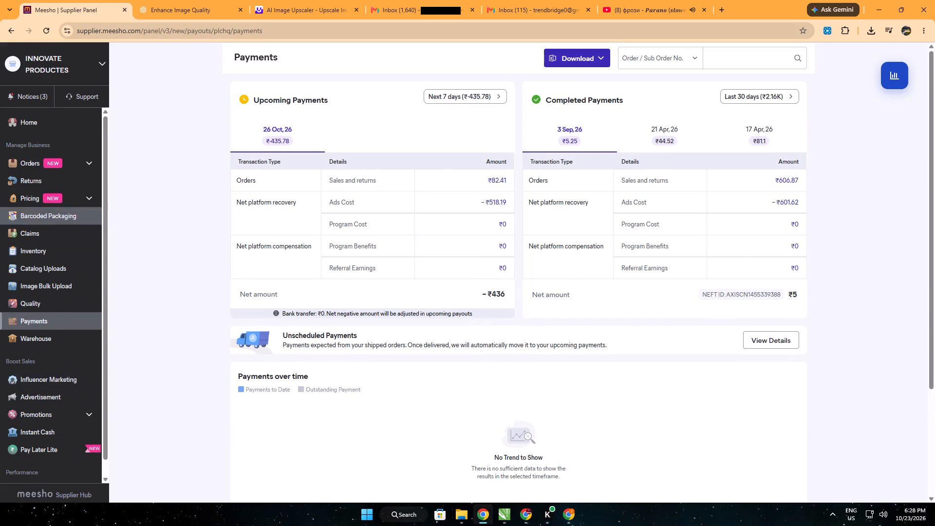
click(48, 171)
click(339, 281)
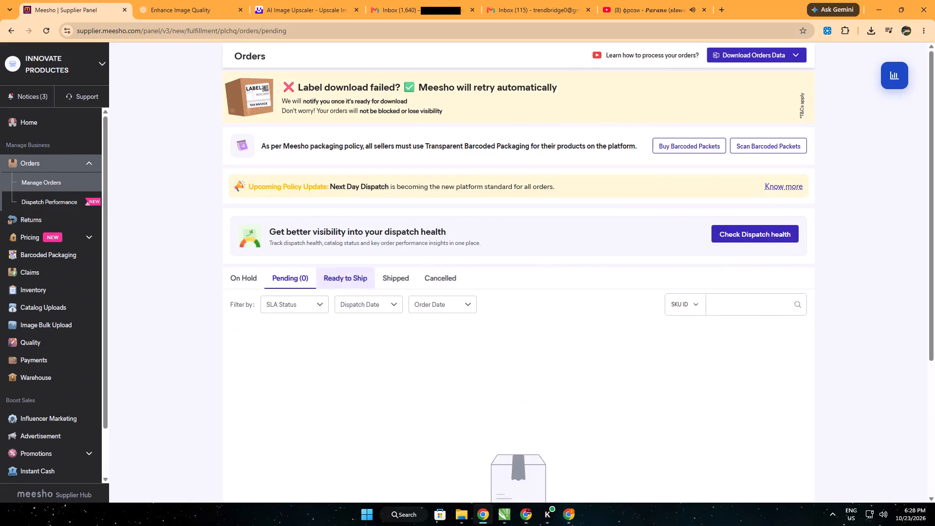
click(42, 296)
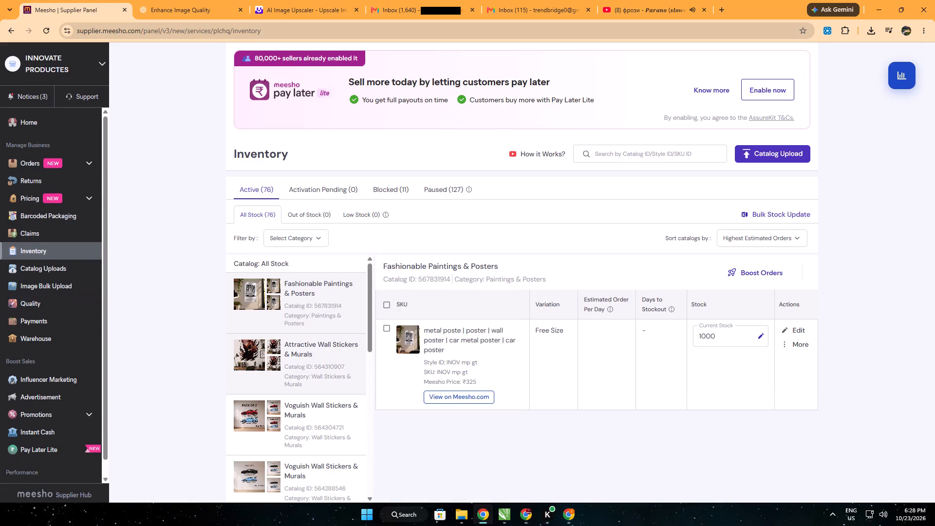
Reopen the advertisement overview and highlight the first live campaign's utilized budget and impressions.
click(52, 403)
scroll(447, 334, down, 2)
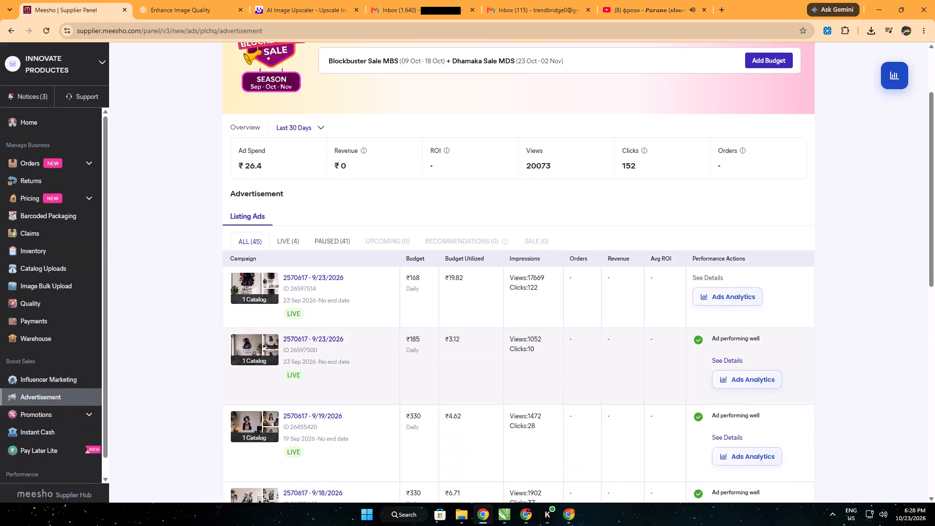
drag(567, 290, 452, 280)
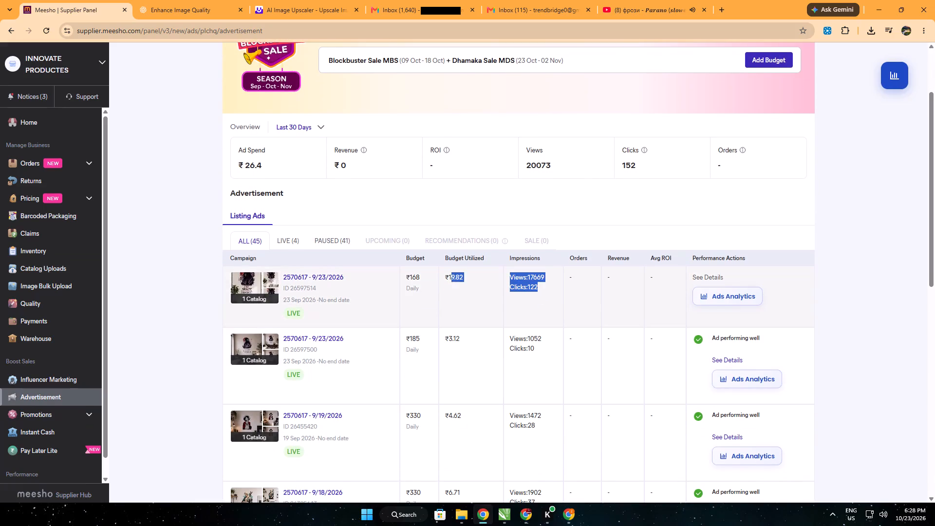
drag(452, 280, 407, 284)
click(414, 317)
scroll(533, 329, up, 6)
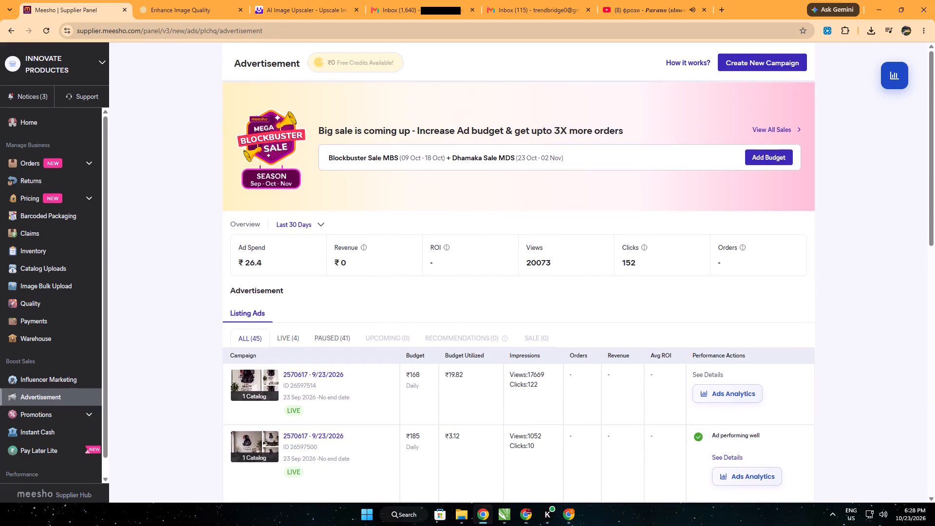
Start a new Cost Per Ad Order campaign with the option to select the catalogs yourself.
click(736, 66)
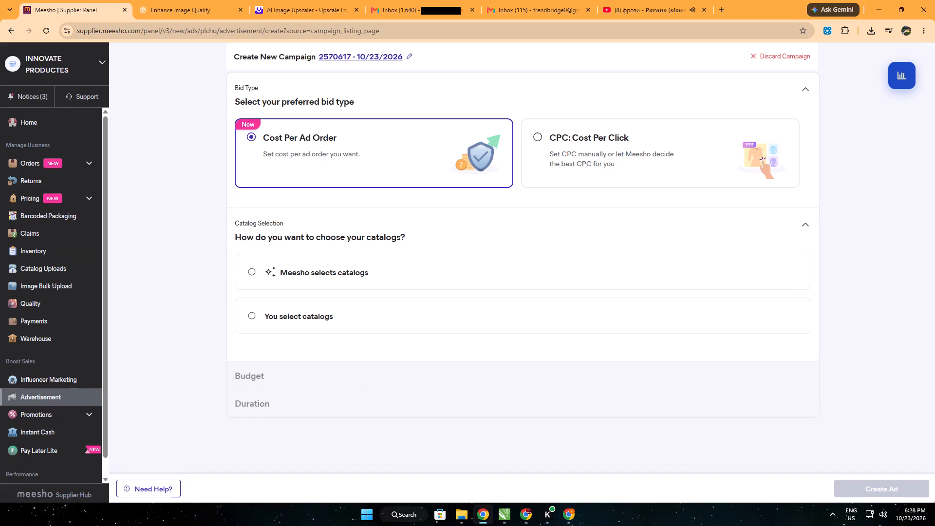
click(380, 311)
scroll(166, 371, down, 2)
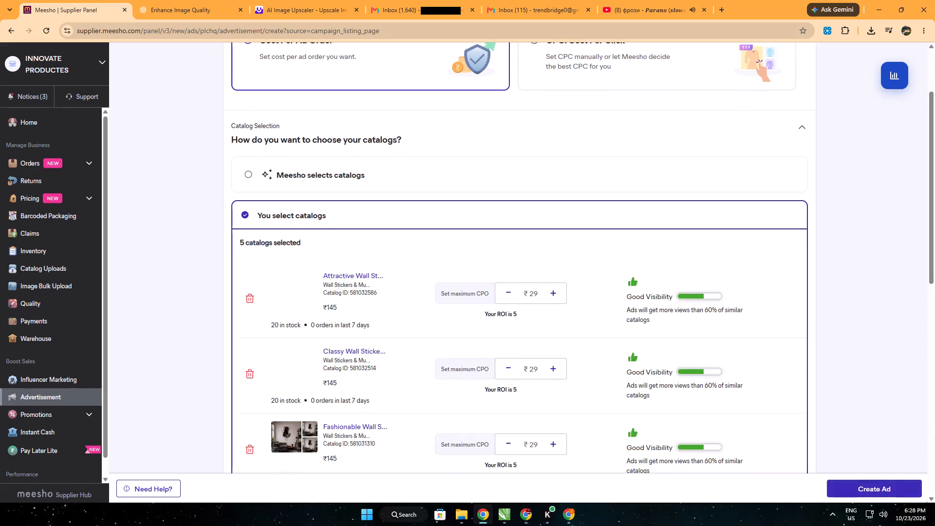
scroll(196, 358, down, 2)
scroll(252, 266, down, 10)
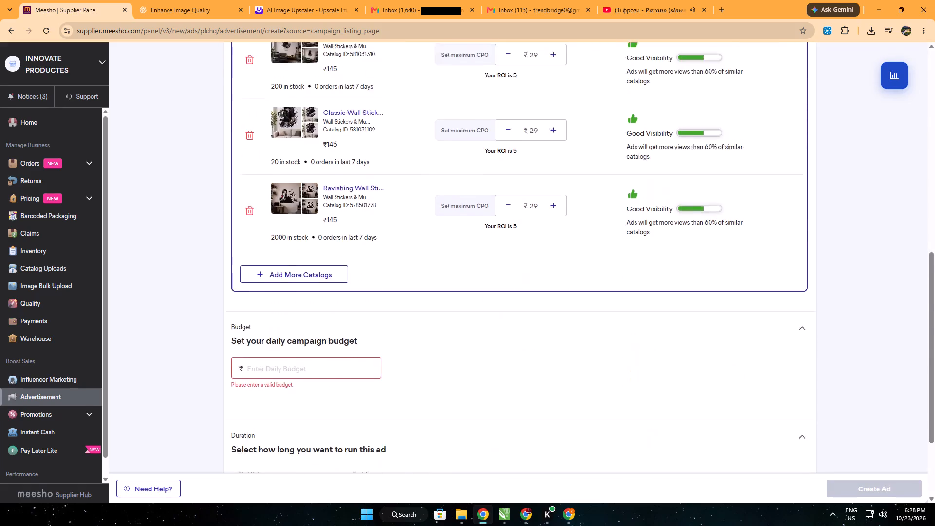
scroll(246, 317, down, 2)
scroll(323, 227, up, 4)
Open the campaign's catalog selection and deselect every preselected catalog except the Classic Wall Stickers catalog 581031109.
click(275, 349)
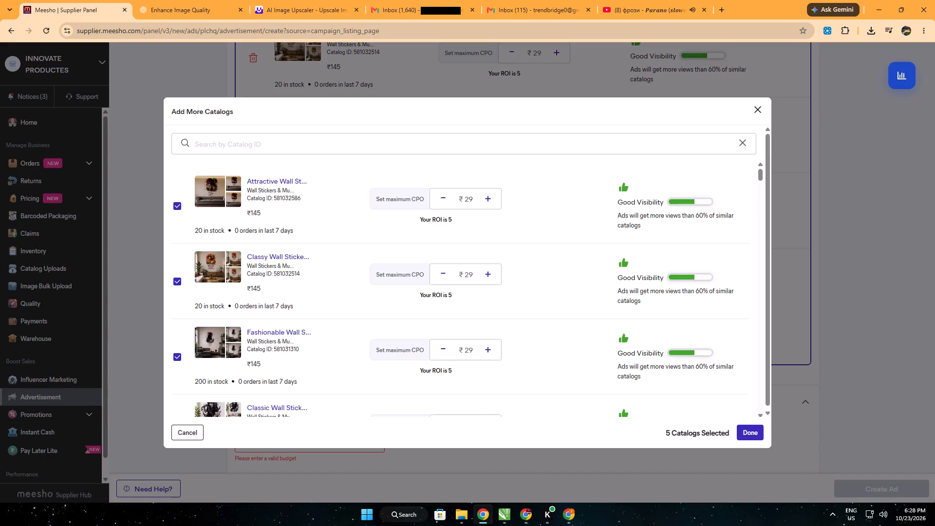
click(177, 211)
click(174, 279)
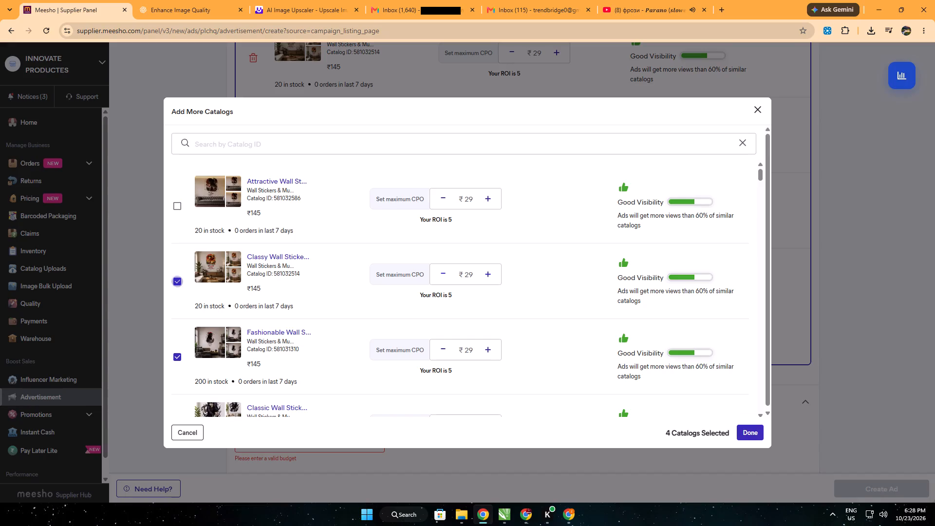
click(174, 356)
scroll(212, 312, down, 3)
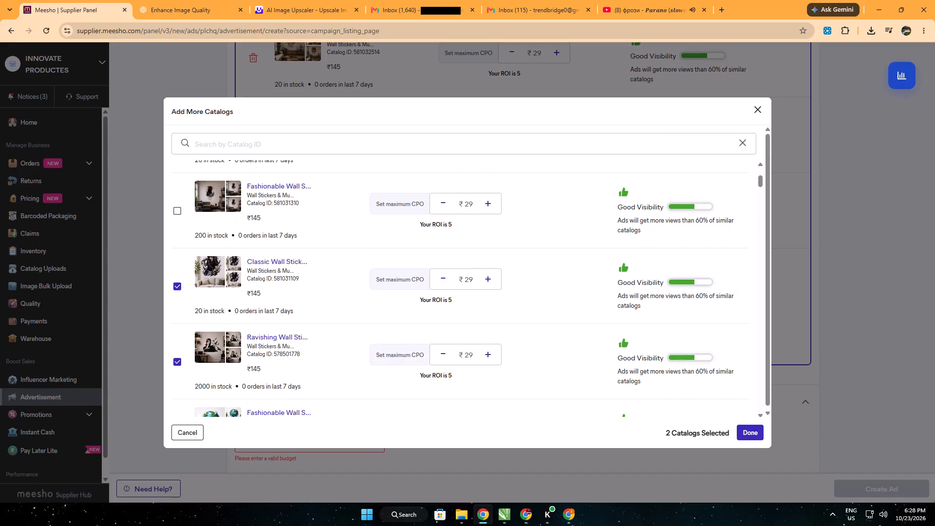
click(178, 362)
scroll(278, 317, down, 3)
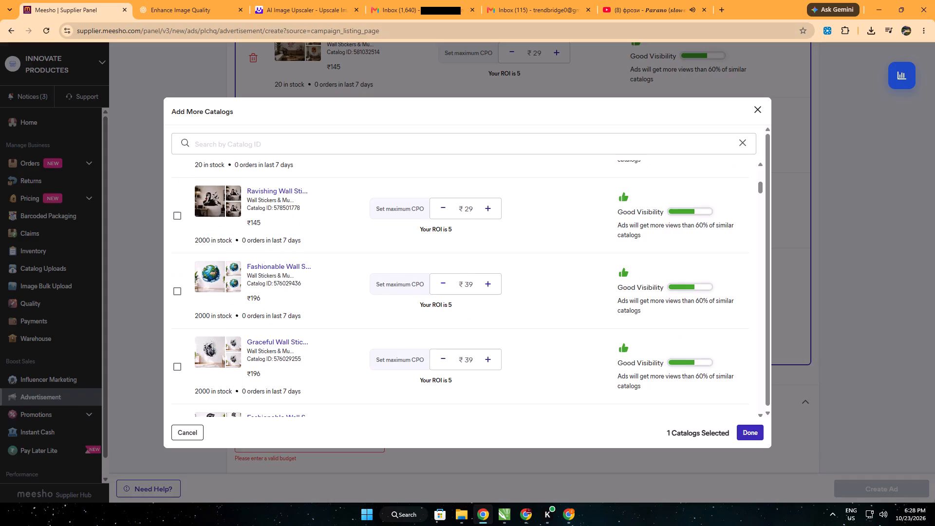
scroll(273, 328, down, 1)
scroll(276, 325, up, 9)
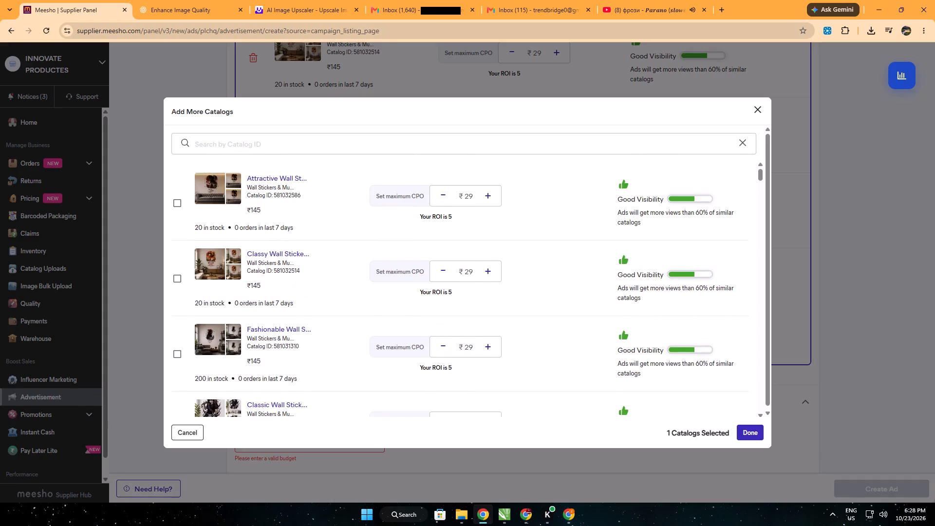
Lower the Classic Wall Stickers catalog's maximum CPO to ₹20 and apply the catalog selection.
scroll(291, 270, down, 2)
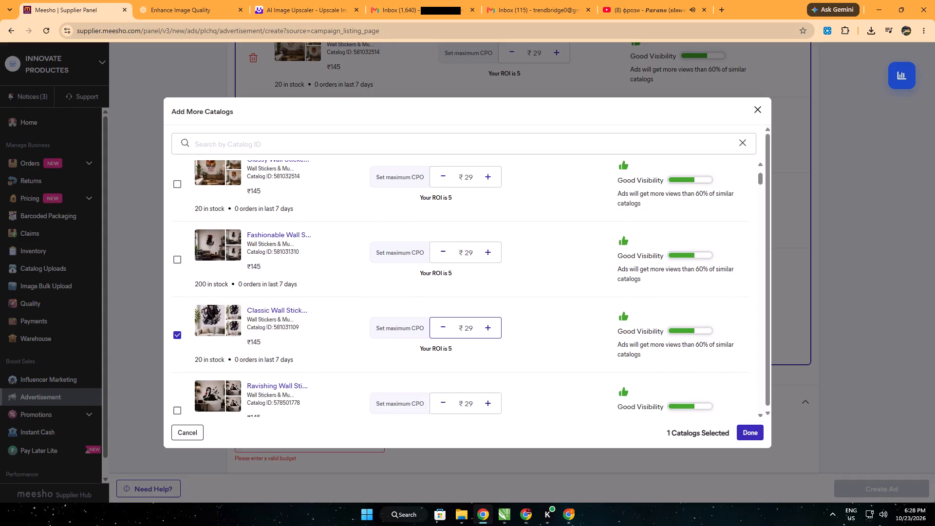
click(445, 328)
click(441, 327)
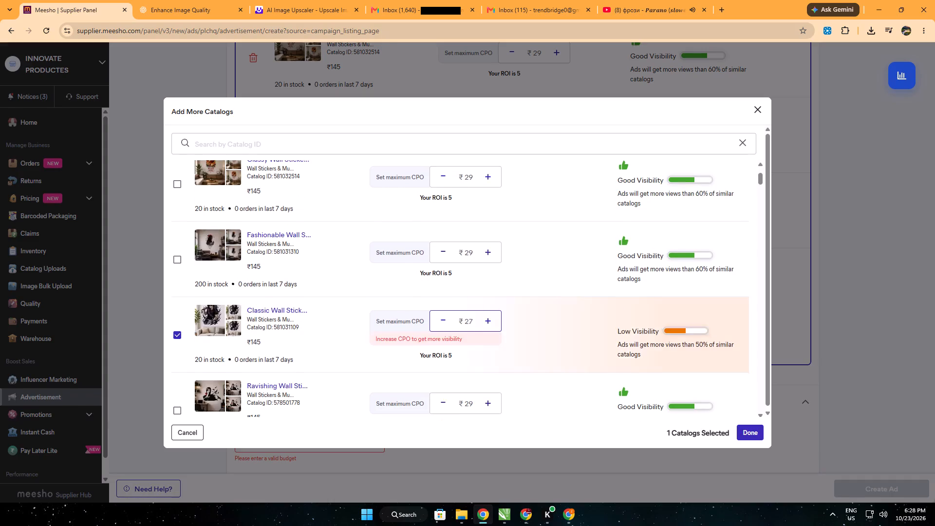
double_click(440, 322)
click(444, 321)
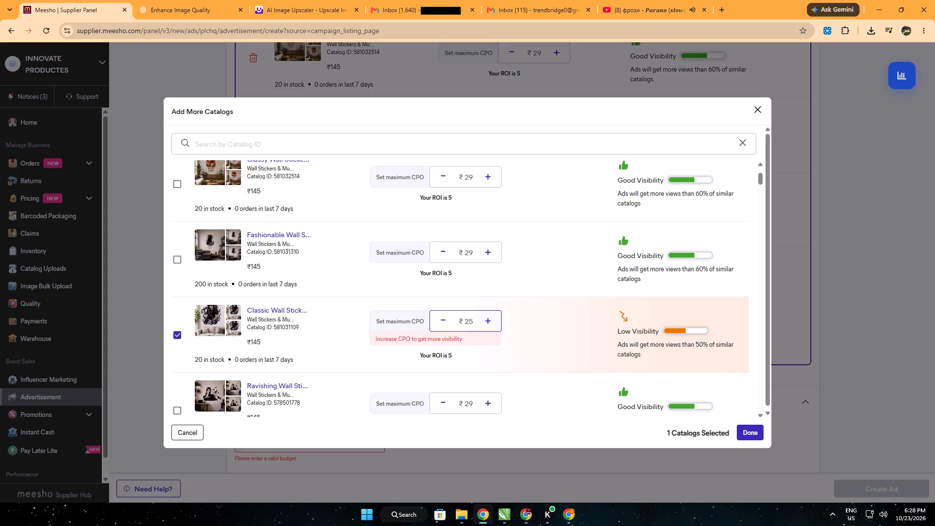
triple_click(444, 321)
click(444, 321)
click(443, 320)
click(752, 436)
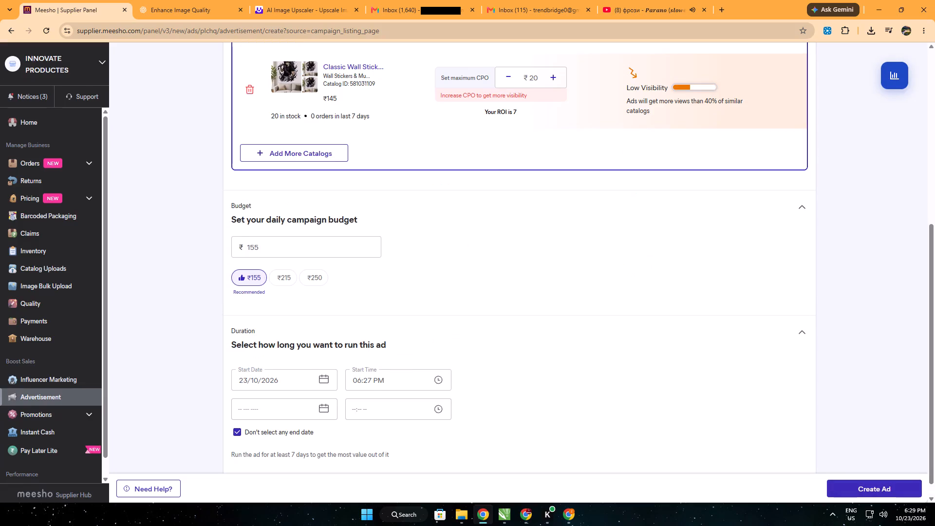
Choose the recommended daily campaign budget of ₹155 and check the campaign settings.
click(248, 282)
scroll(391, 303, up, 2)
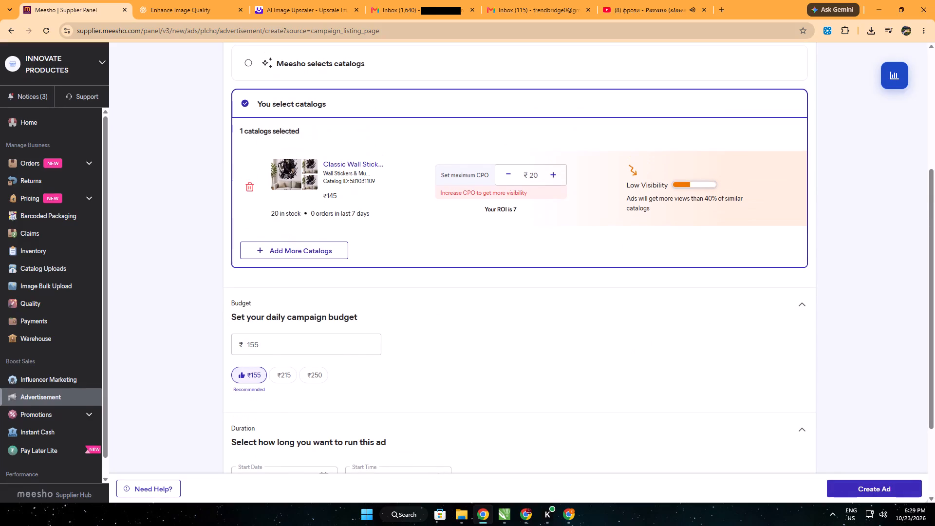
scroll(391, 303, down, 2)
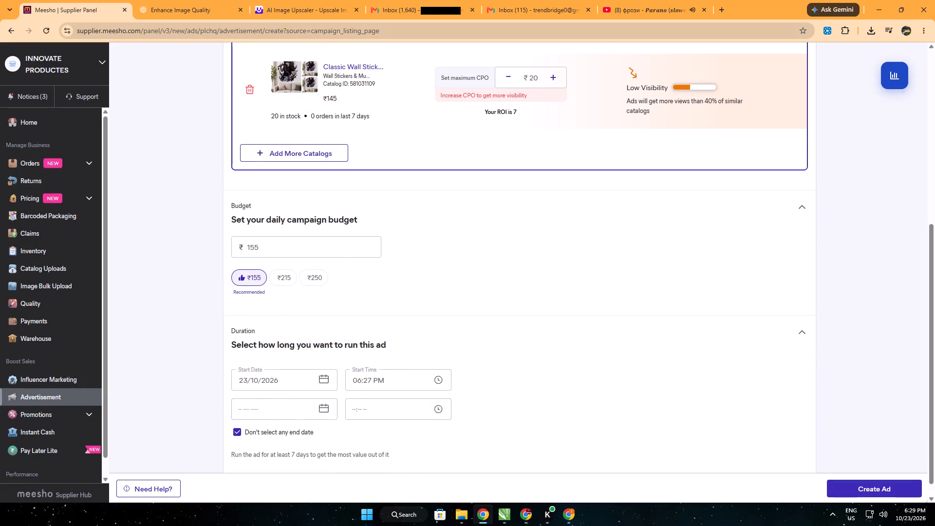
Create and submit the ad campaign, acknowledge the notice and view the campaign list.
click(876, 484)
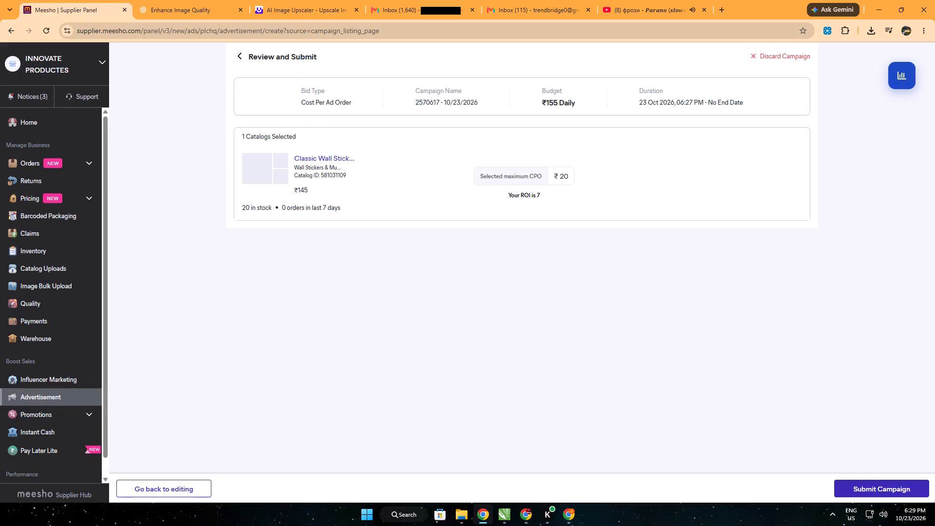
click(852, 480)
click(508, 340)
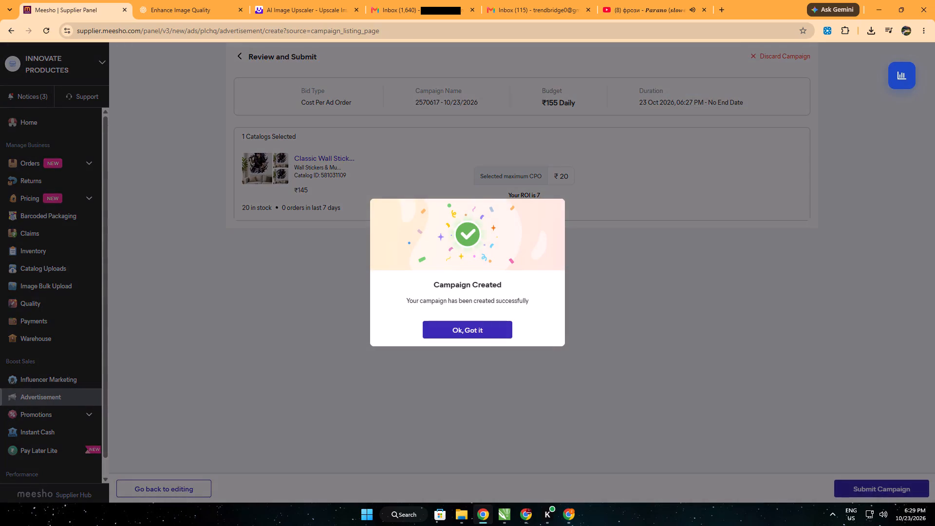
click(505, 336)
scroll(344, 363, down, 3)
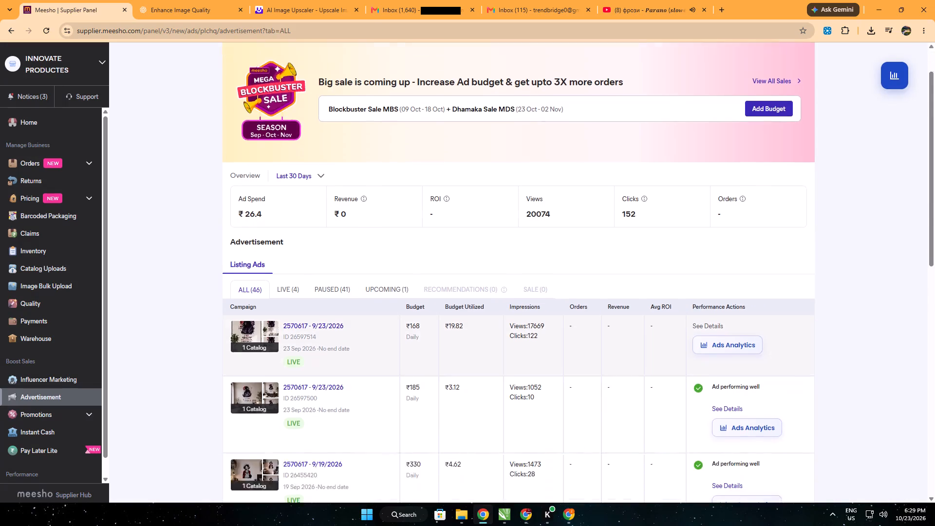
Open the supplier home page and dismiss the feedback survey.
click(8, 121)
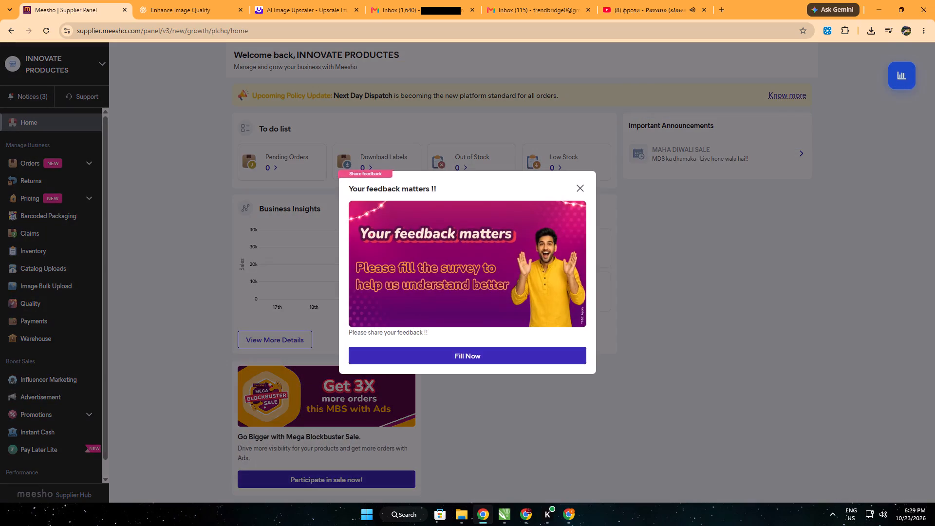
click(578, 191)
Reopen the advertisement page, set the overview period to Today, and review the ad spend, views, clicks and campaign list.
click(46, 398)
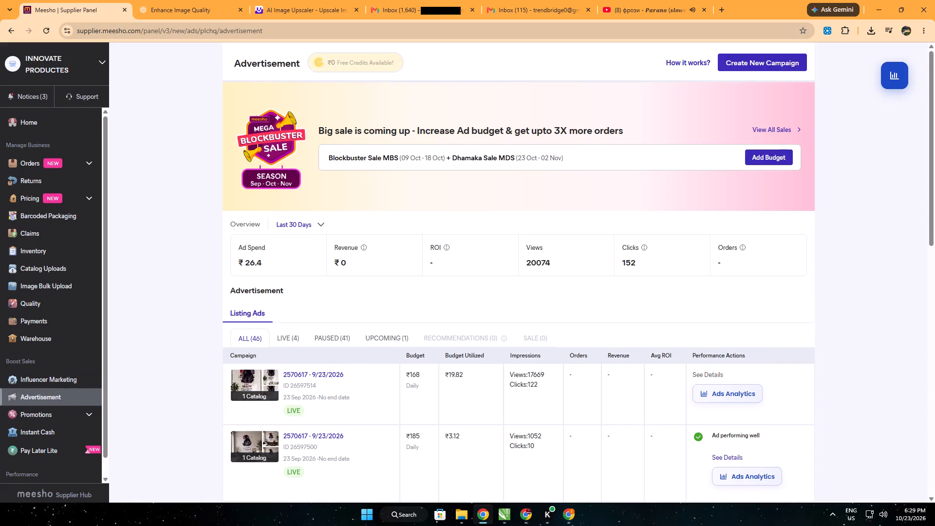
click(305, 228)
click(289, 307)
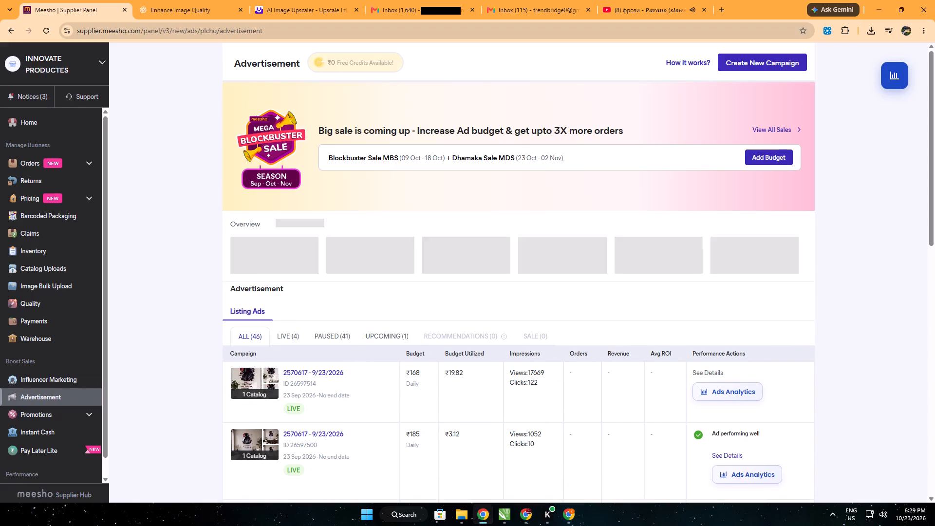
drag(274, 265, 242, 267)
click(517, 279)
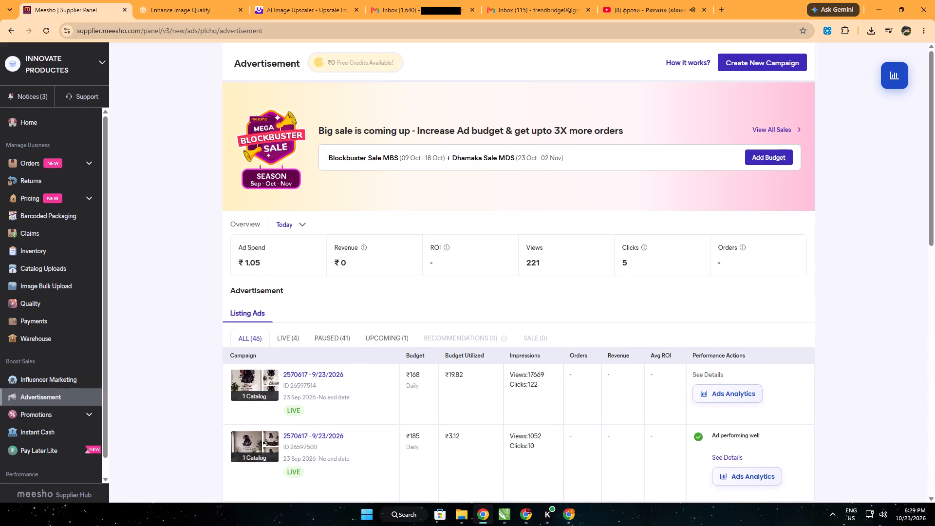
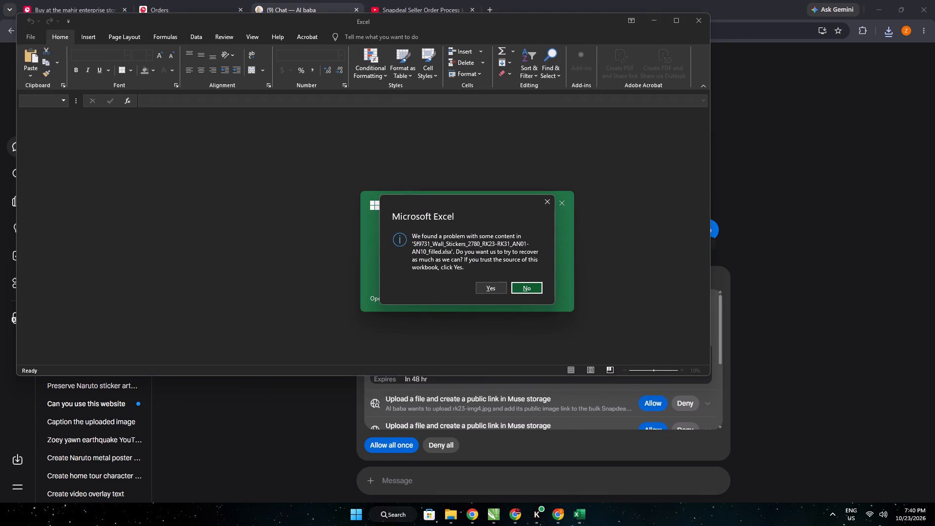
Approve all the assistant's pending image uploads and public links for this occasion, repeating for each new batch of requests.
click(401, 443)
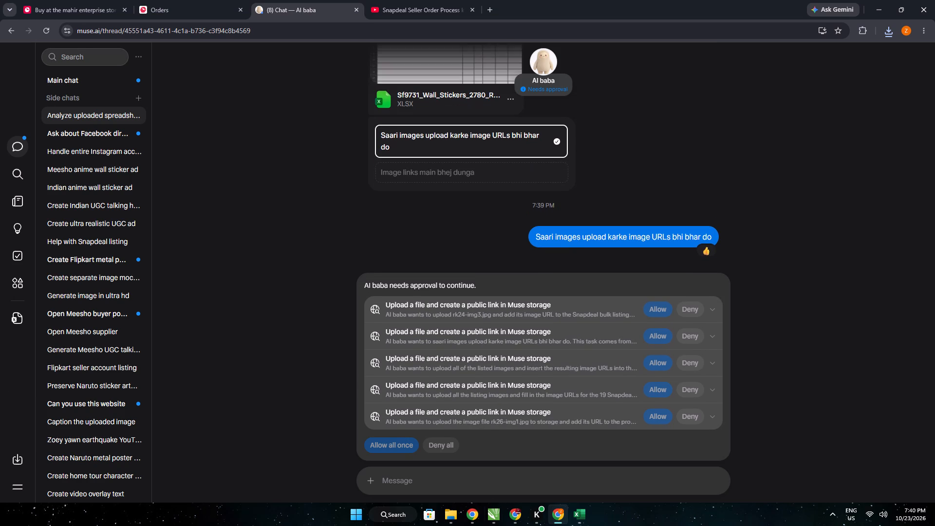
click(886, 34)
click(577, 509)
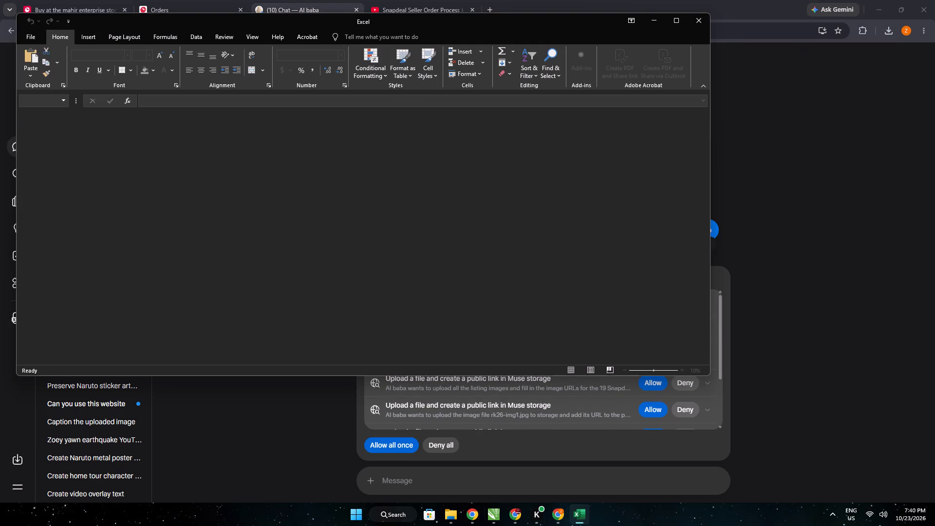
click(384, 447)
scroll(474, 374, down, 5)
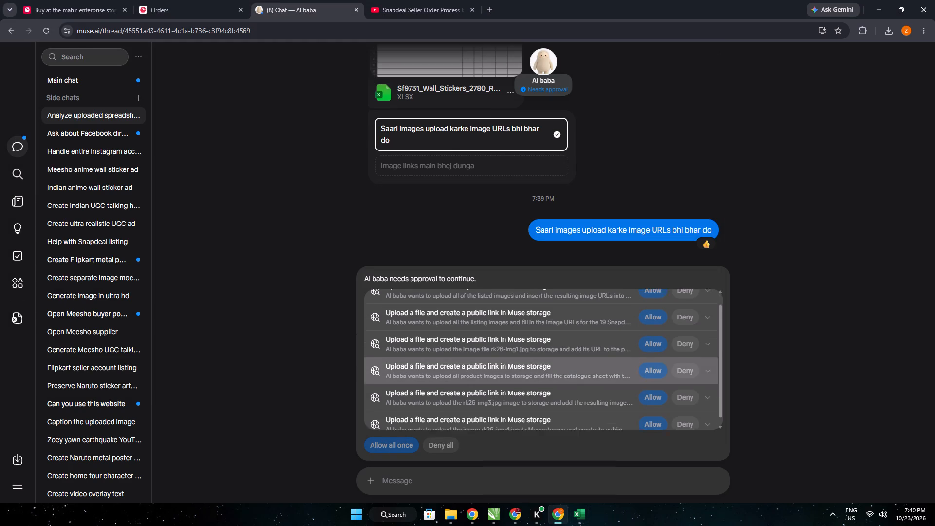
scroll(474, 375, down, 20)
scroll(474, 375, down, 9)
scroll(454, 415, down, 8)
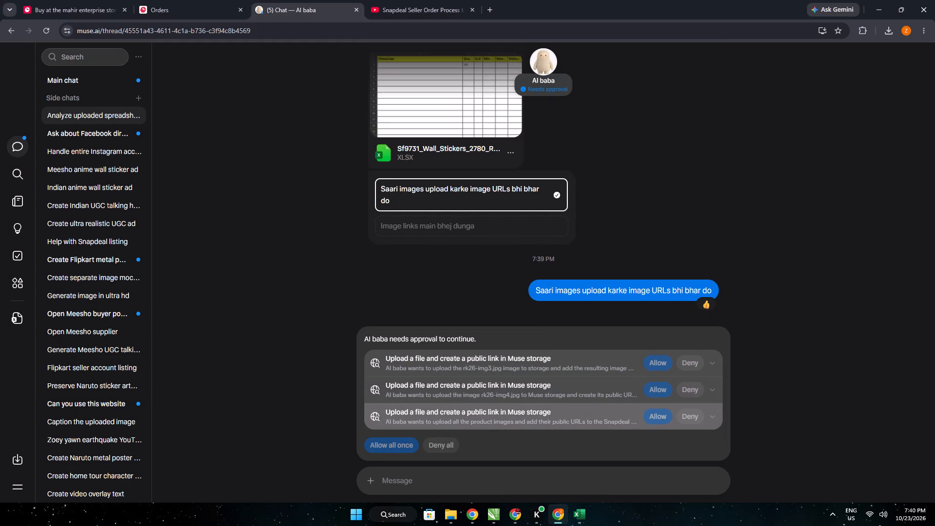
click(582, 524)
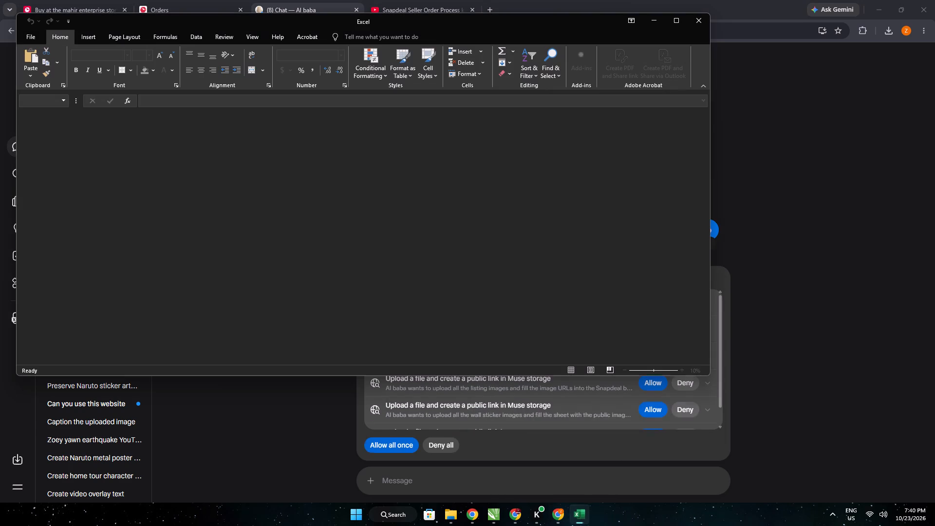
click(396, 445)
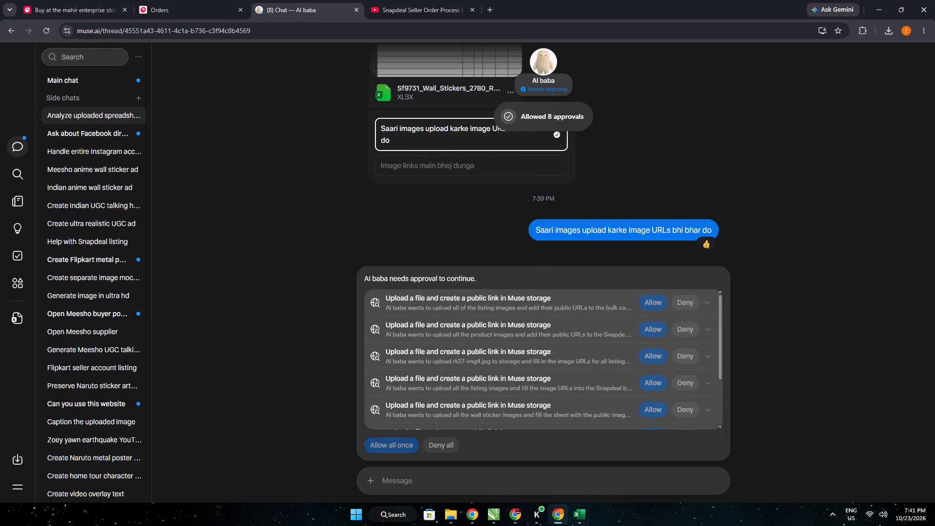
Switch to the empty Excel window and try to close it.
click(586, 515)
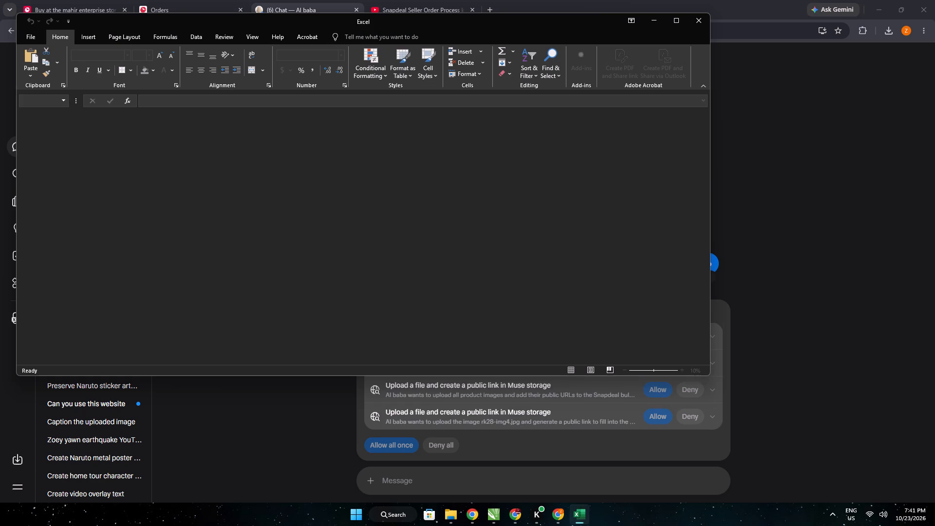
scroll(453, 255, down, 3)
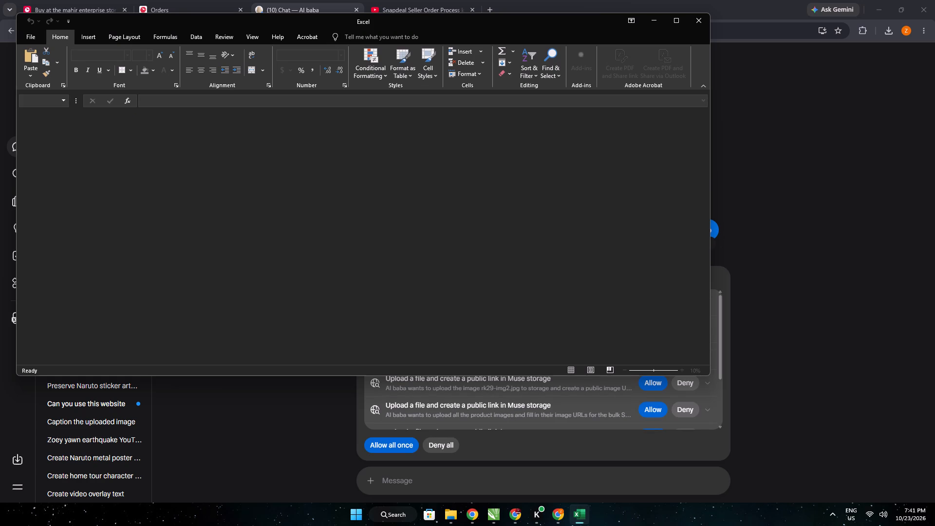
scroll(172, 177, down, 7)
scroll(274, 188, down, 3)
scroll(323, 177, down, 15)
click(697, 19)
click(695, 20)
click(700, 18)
Return to the assistant chat and approve the next two batches of image upload and public link requests all at once.
click(386, 447)
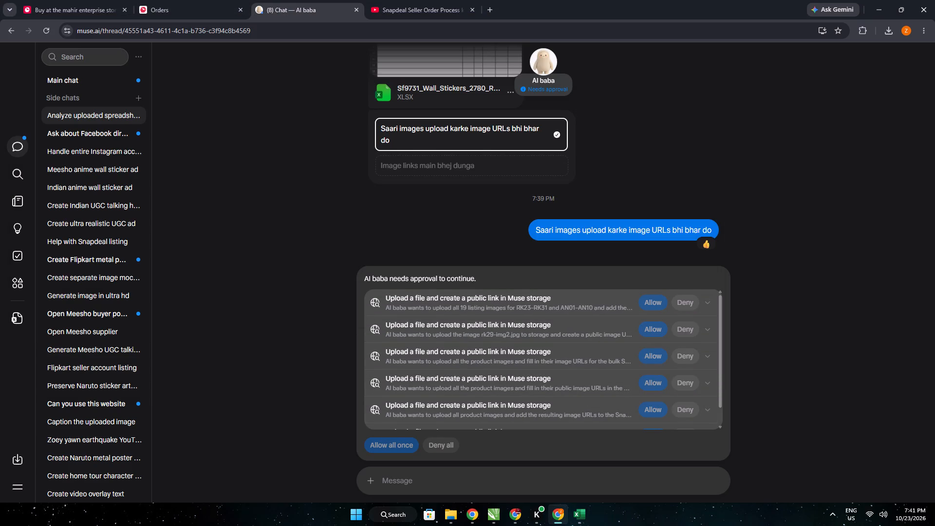
click(595, 519)
click(565, 514)
click(577, 516)
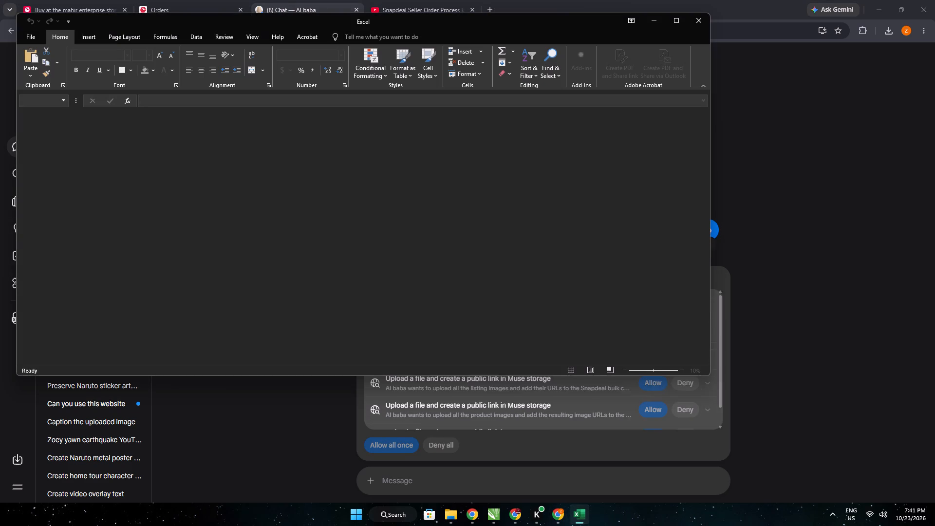
click(801, 72)
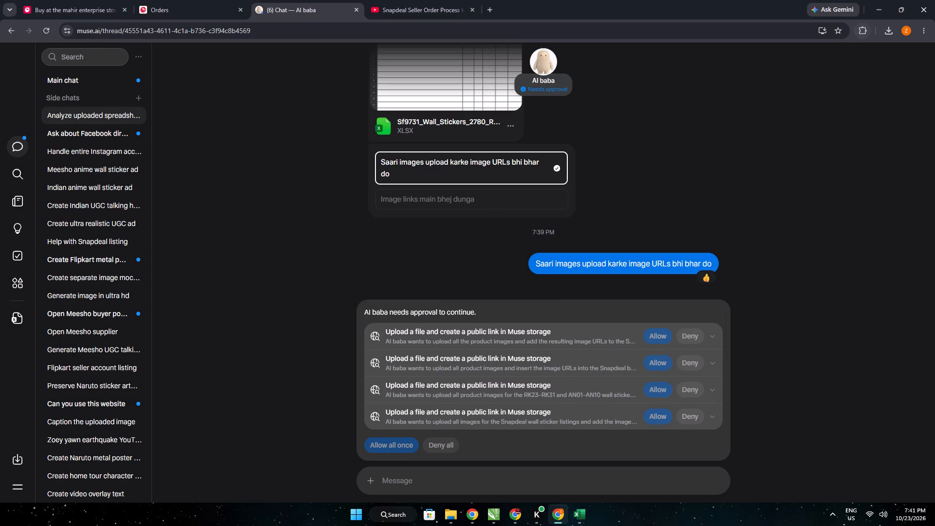
click(395, 441)
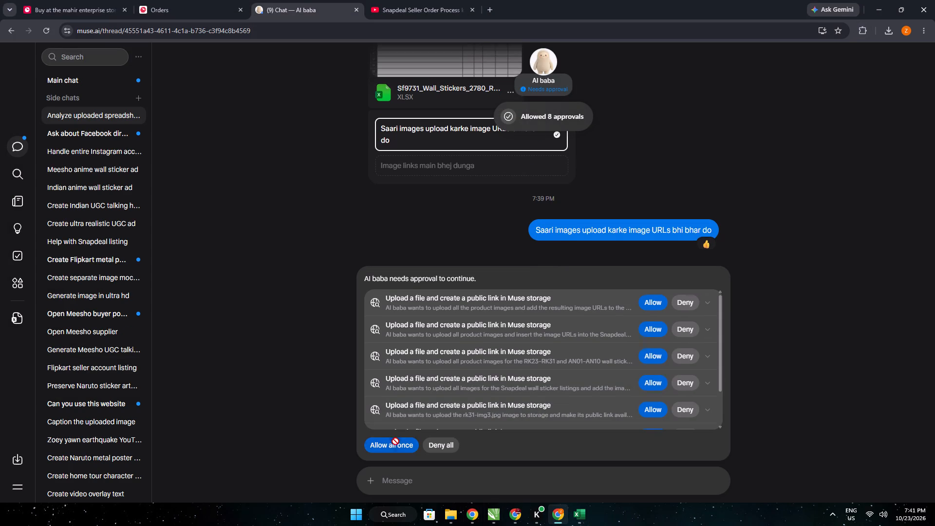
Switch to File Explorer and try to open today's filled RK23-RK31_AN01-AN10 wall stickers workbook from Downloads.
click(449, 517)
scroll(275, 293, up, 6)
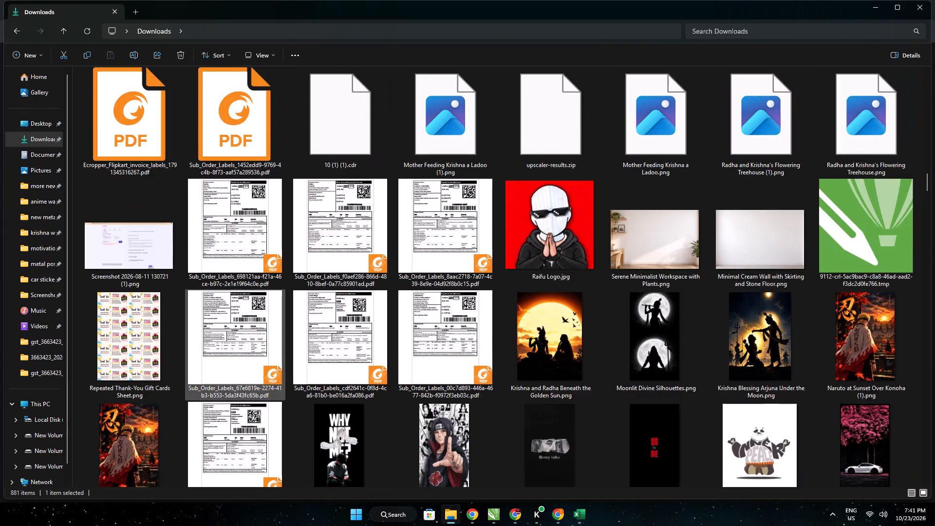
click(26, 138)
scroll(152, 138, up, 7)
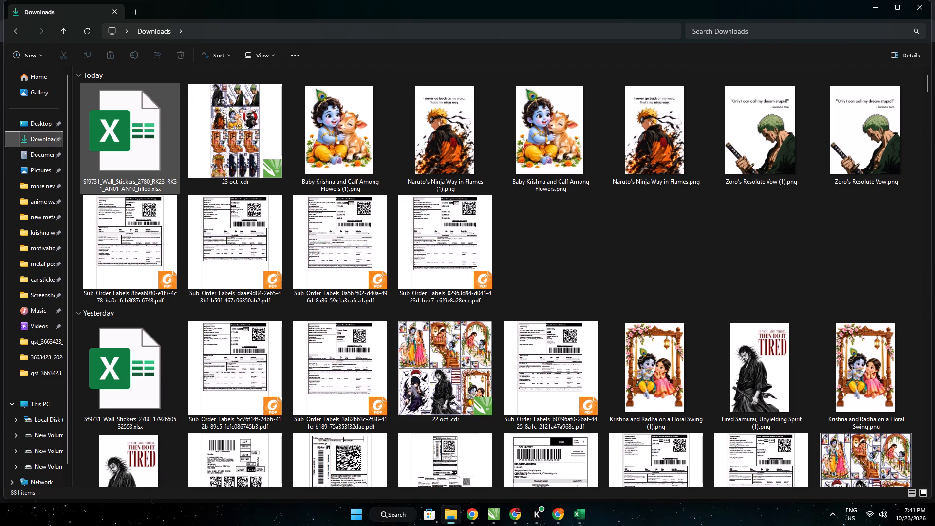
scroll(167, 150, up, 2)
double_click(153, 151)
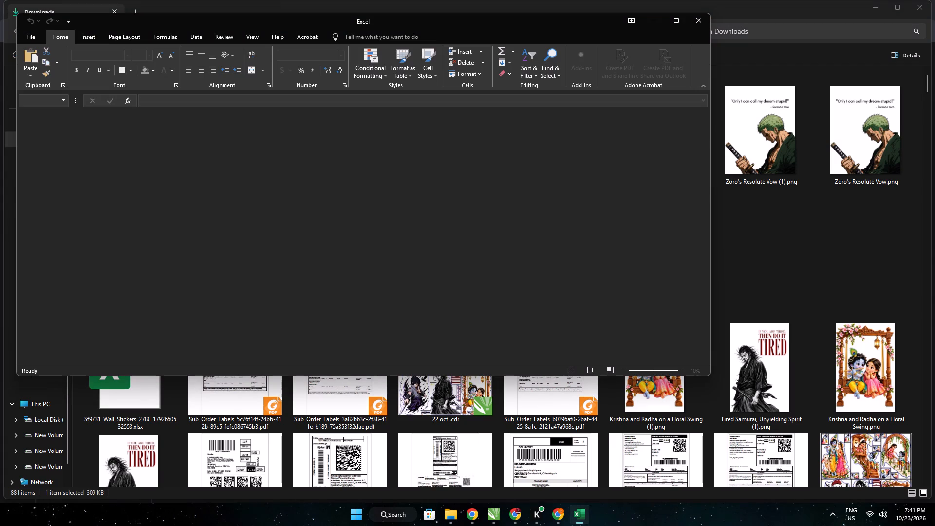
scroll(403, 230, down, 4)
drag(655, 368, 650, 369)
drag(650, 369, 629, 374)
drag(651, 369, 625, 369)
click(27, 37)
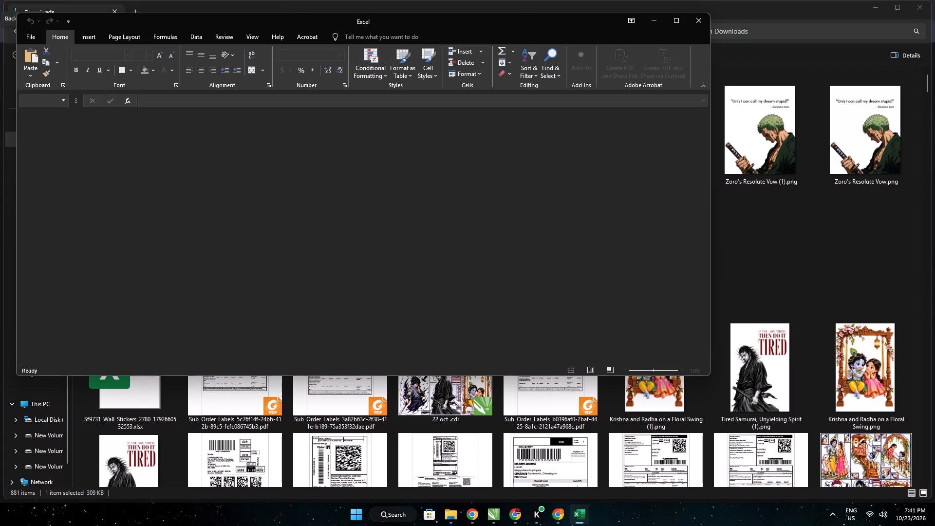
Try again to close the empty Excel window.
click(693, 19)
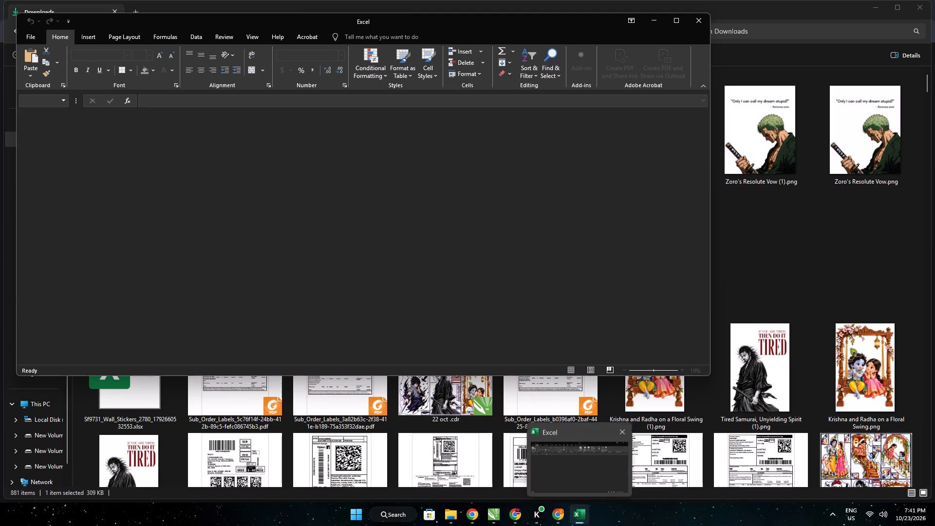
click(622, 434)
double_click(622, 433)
Open Task Manager.
right_click(596, 525)
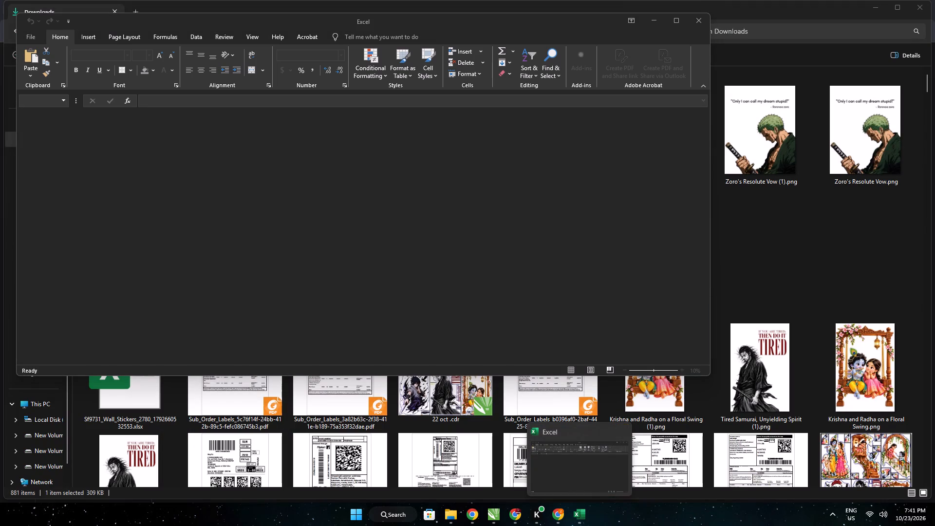
click(607, 495)
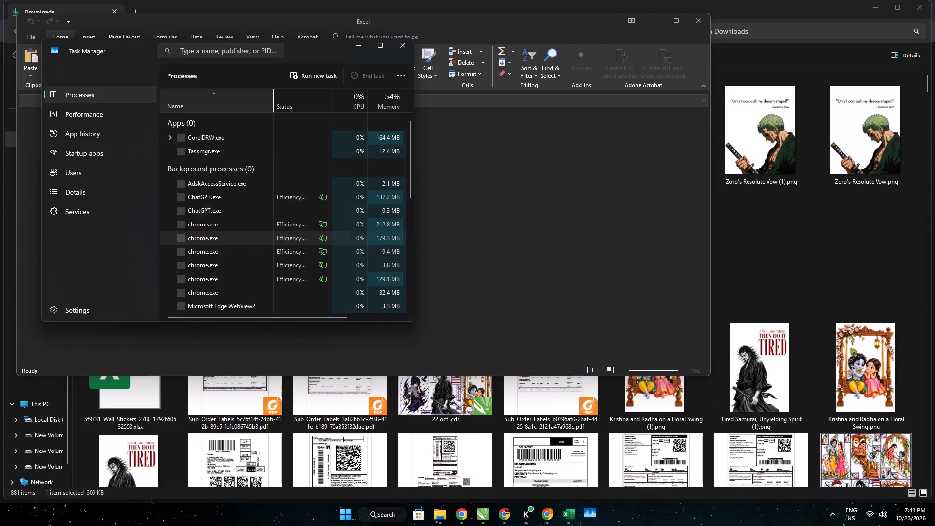
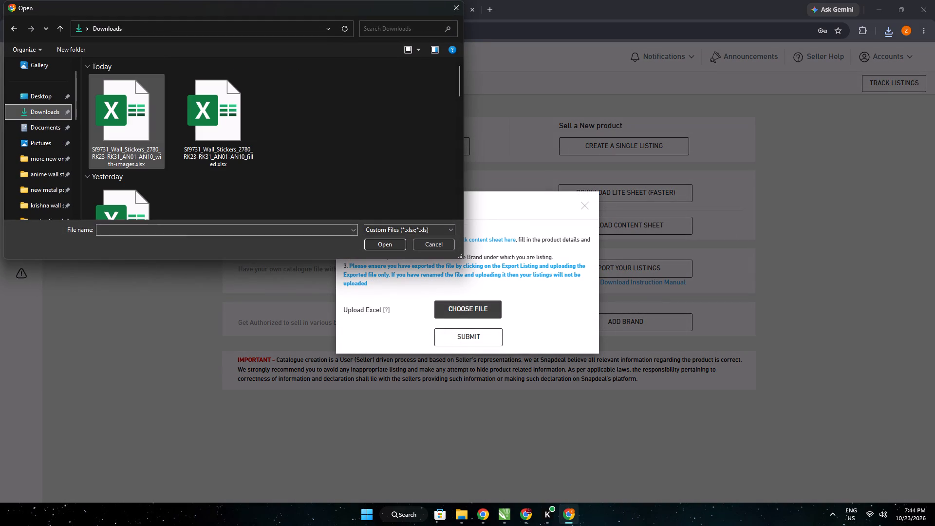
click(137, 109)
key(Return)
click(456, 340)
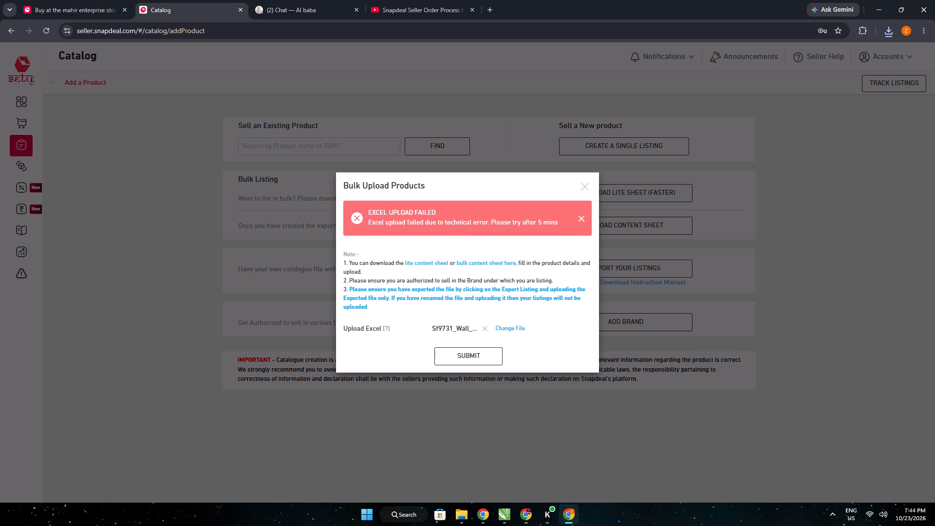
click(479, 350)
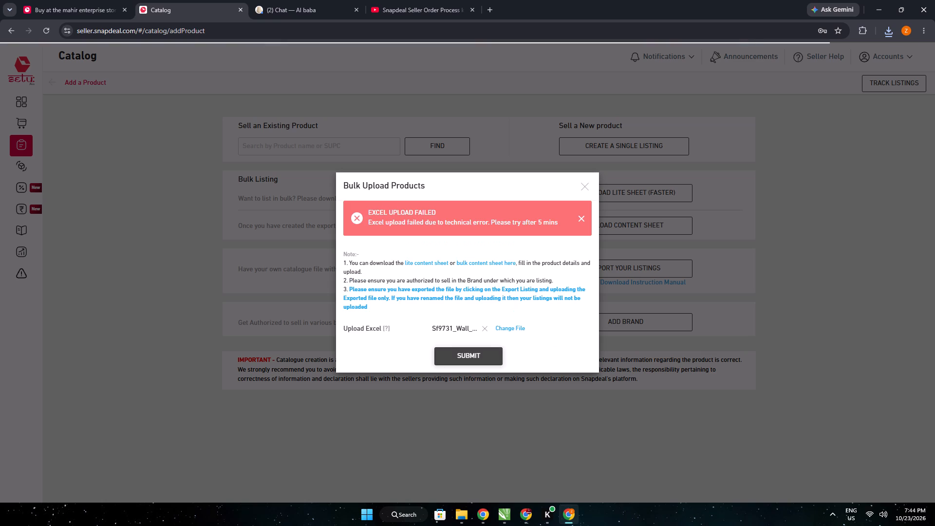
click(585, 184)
Check the lite sheet download page under Bulk Listing and return to Add a Product.
click(619, 192)
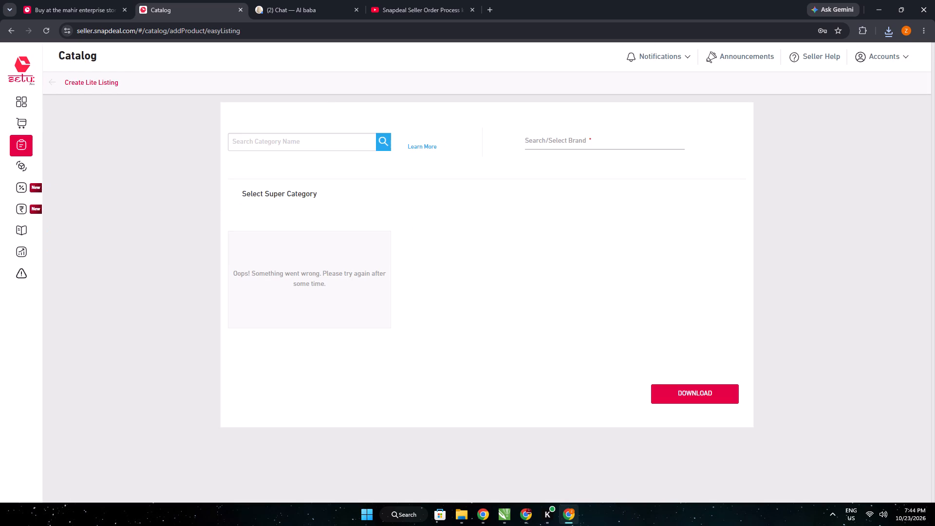
click(8, 31)
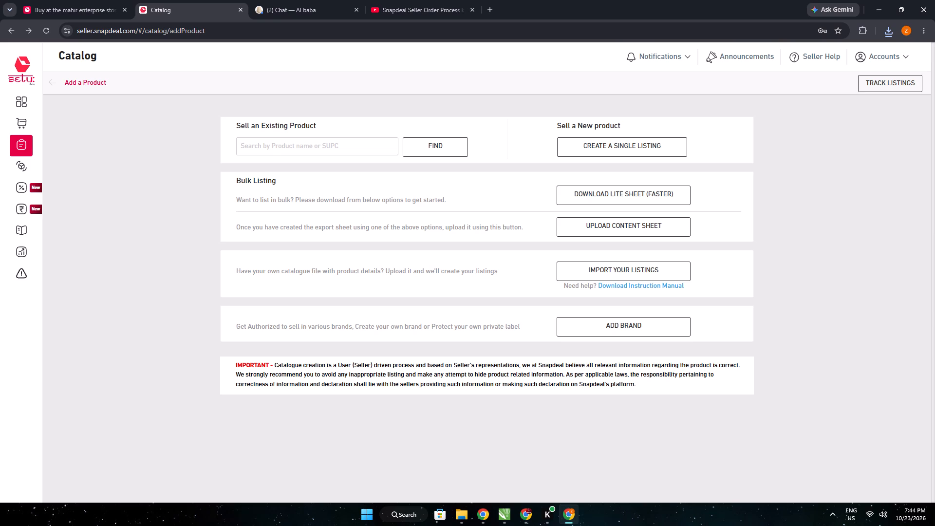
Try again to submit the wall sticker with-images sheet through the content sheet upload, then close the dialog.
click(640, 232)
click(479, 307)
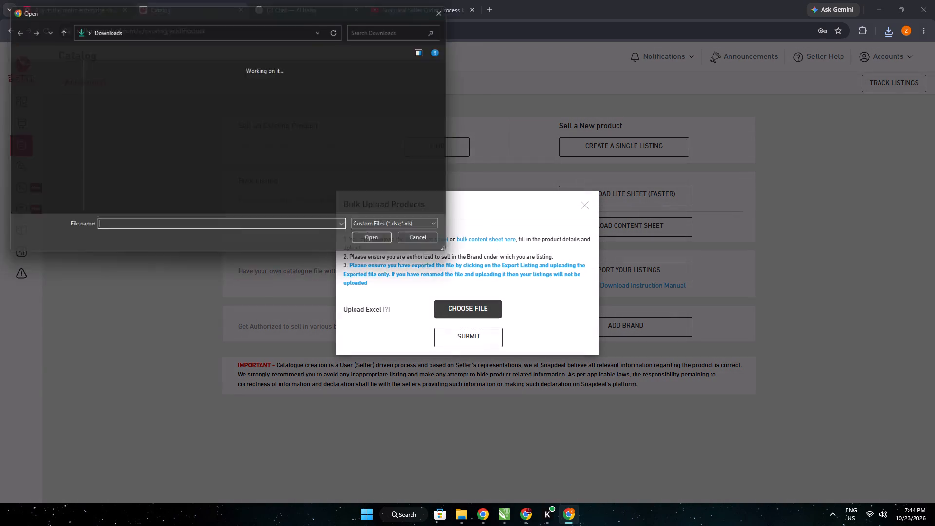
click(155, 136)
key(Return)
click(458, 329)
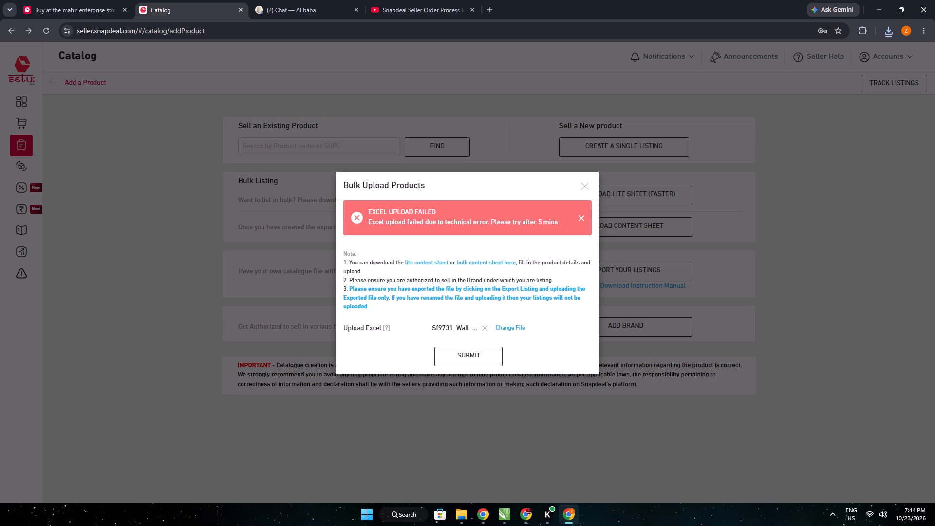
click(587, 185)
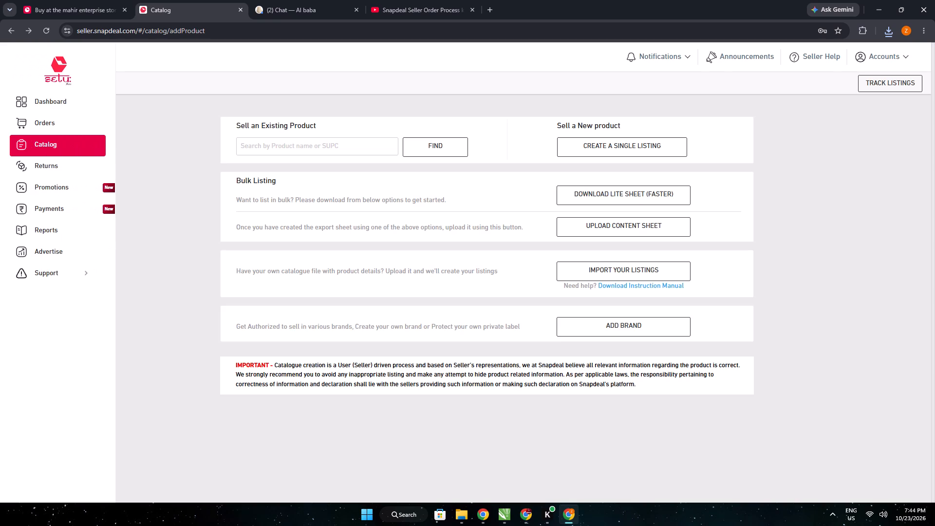
Check the Snapdeal seller dashboard and the MAHIR ENTERPRISE storefront page.
click(50, 98)
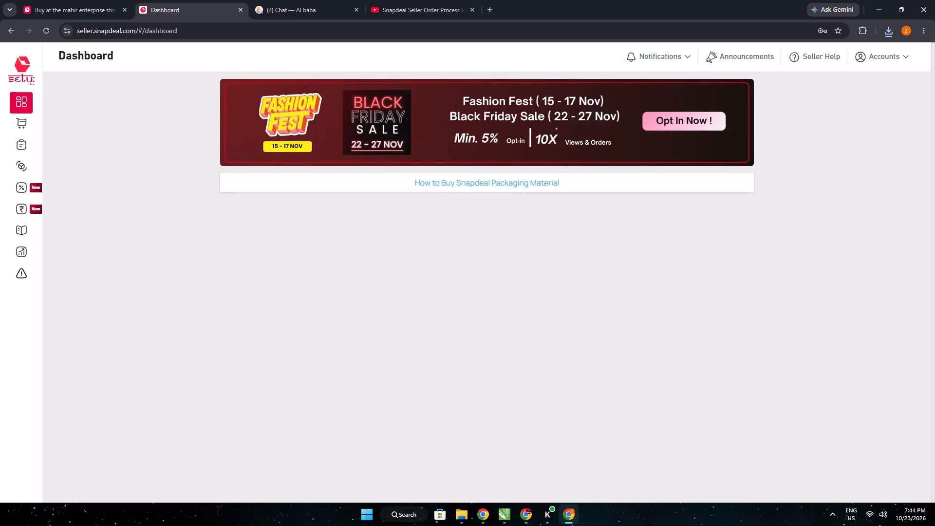
click(99, 0)
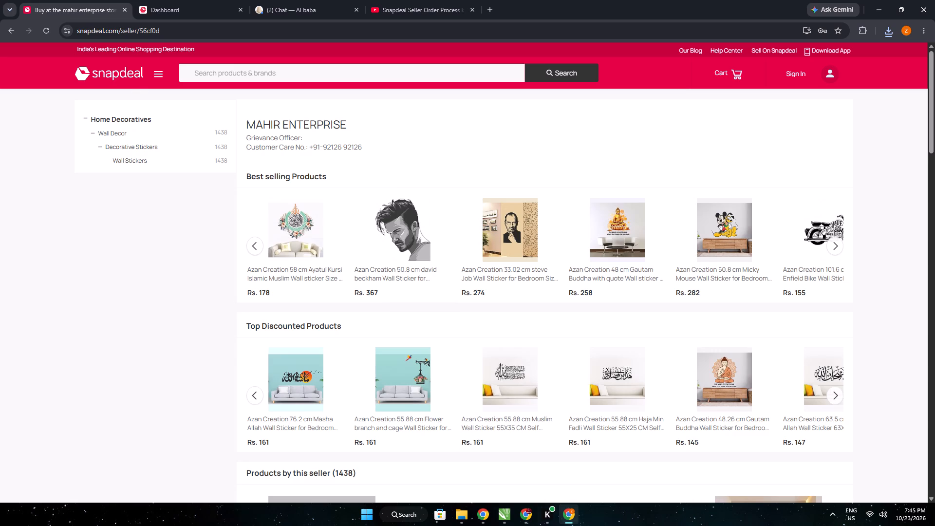
Switch to the Meesho supplier panel and review the Advertisement overview for Today along with the listing ad campaigns.
click(521, 519)
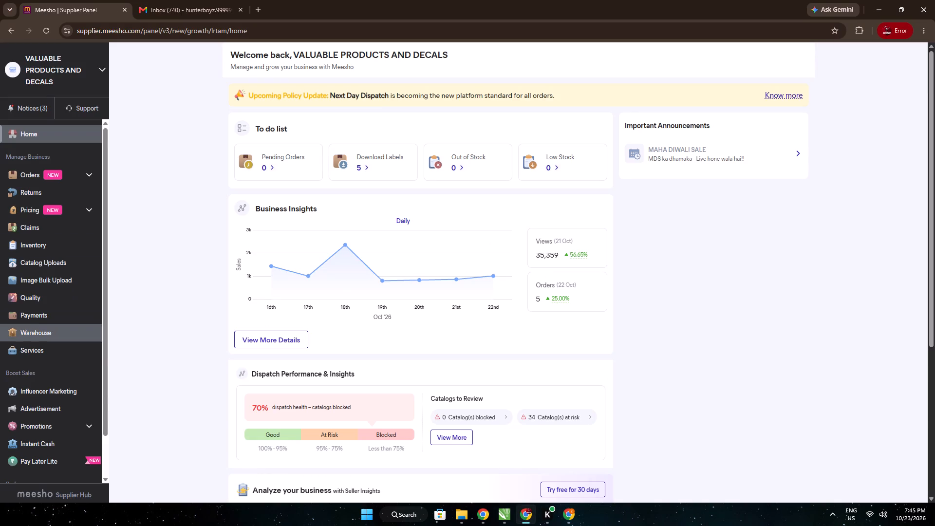
click(50, 404)
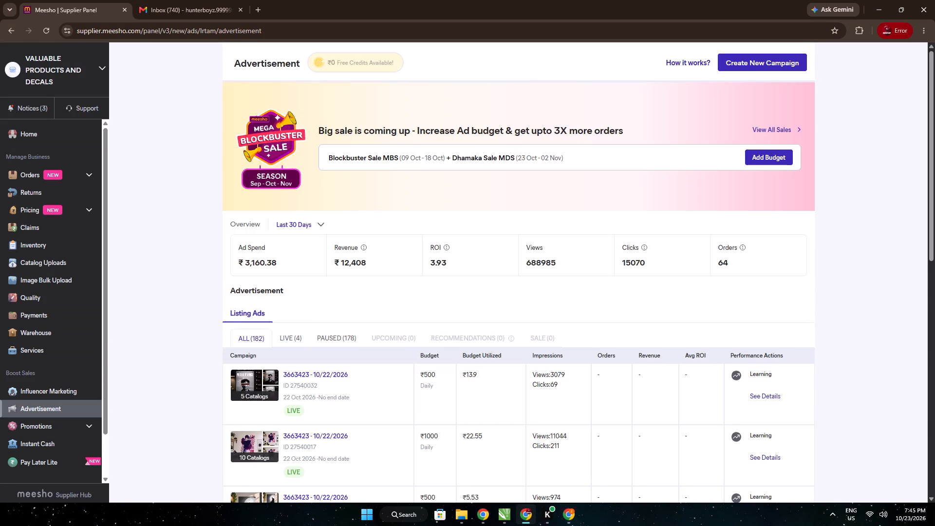
scroll(250, 333, down, 3)
scroll(518, 234, up, 2)
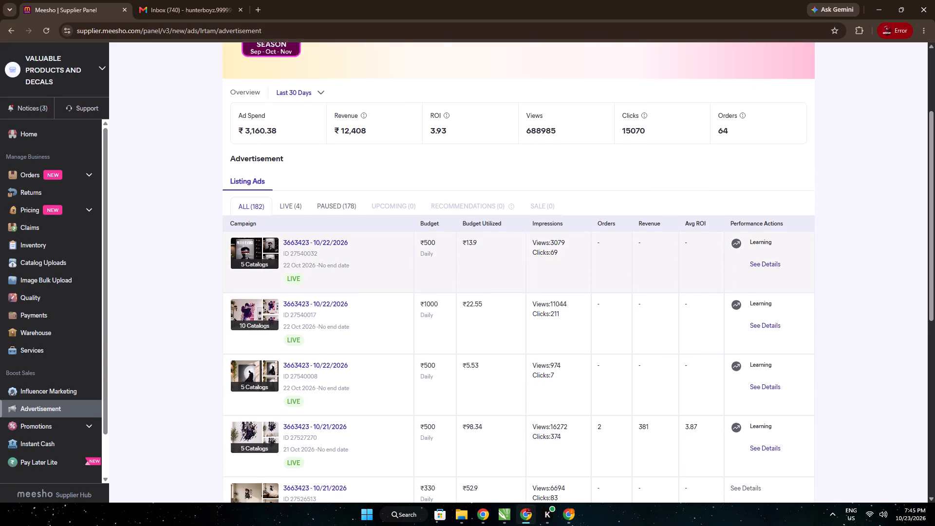
scroll(518, 234, up, 2)
click(303, 226)
click(295, 308)
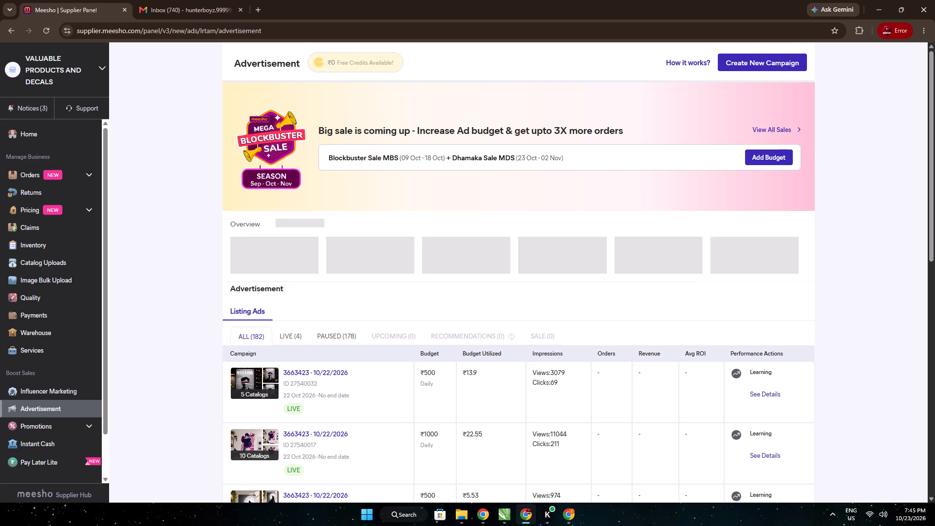
scroll(295, 307, down, 2)
scroll(481, 281, down, 1)
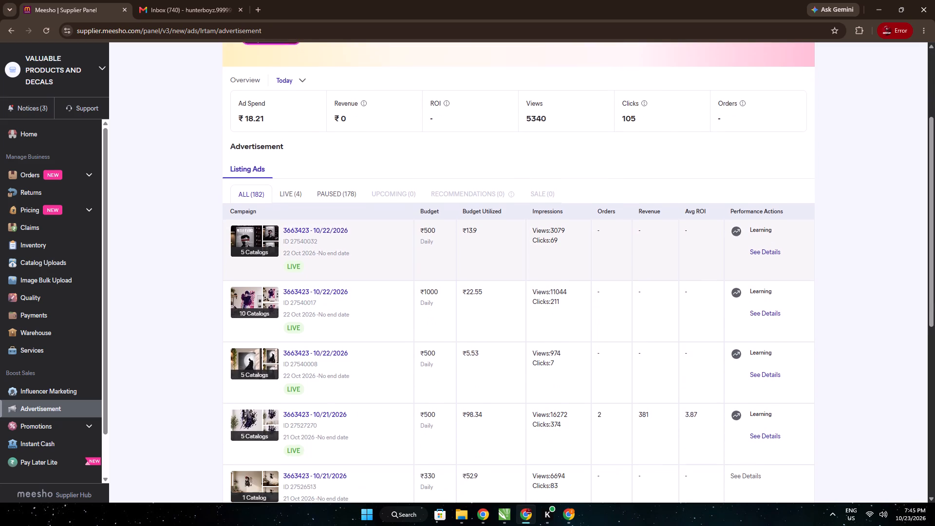
Review the details of ad campaign ID 27540032 and set its daily budget to ₹600.
click(768, 252)
scroll(492, 306, down, 3)
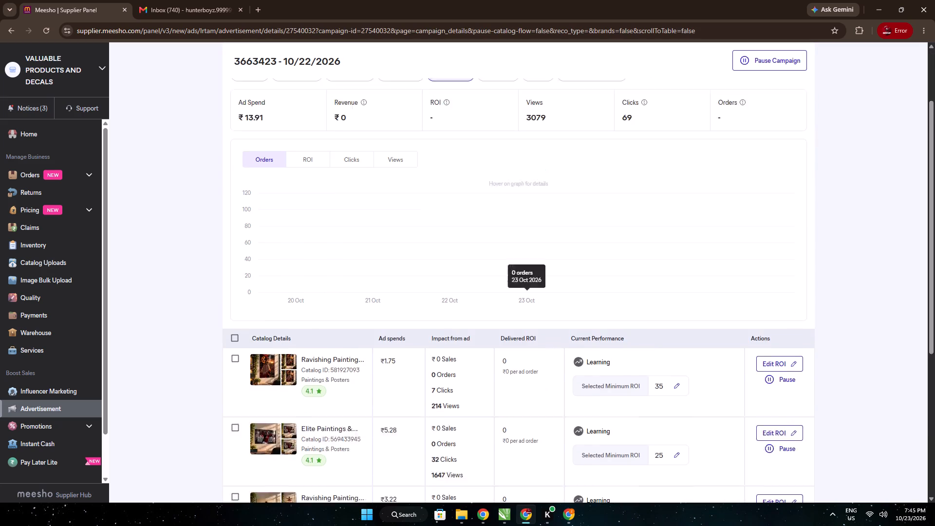
scroll(515, 325, down, 2)
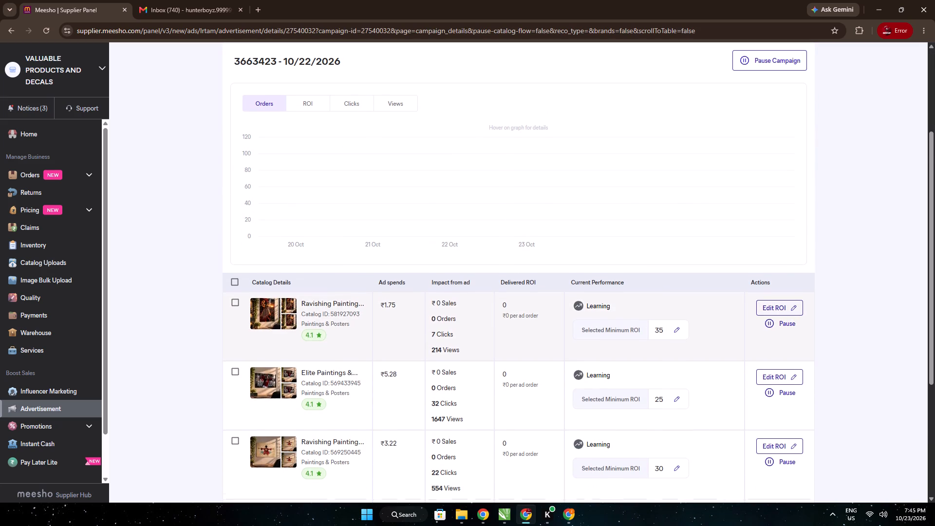
scroll(515, 326, down, 4)
scroll(534, 360, down, 4)
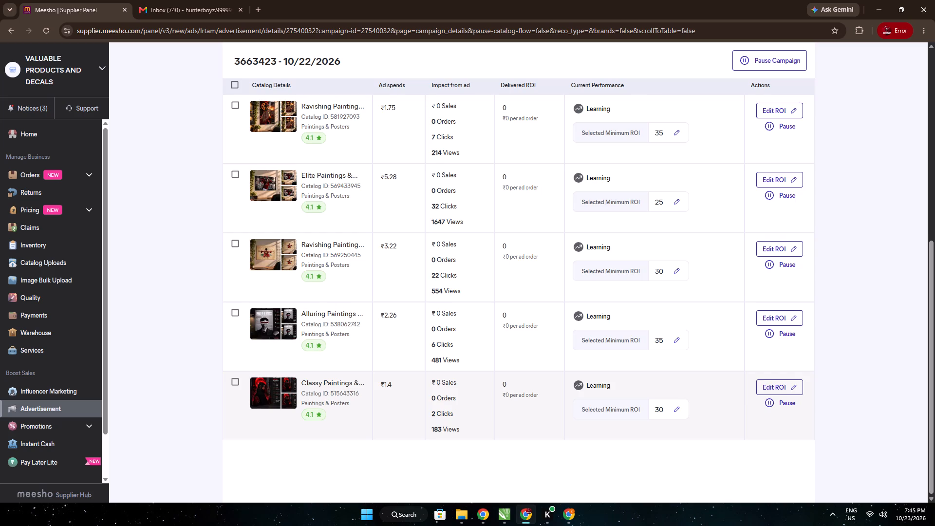
scroll(641, 397, up, 9)
click(452, 112)
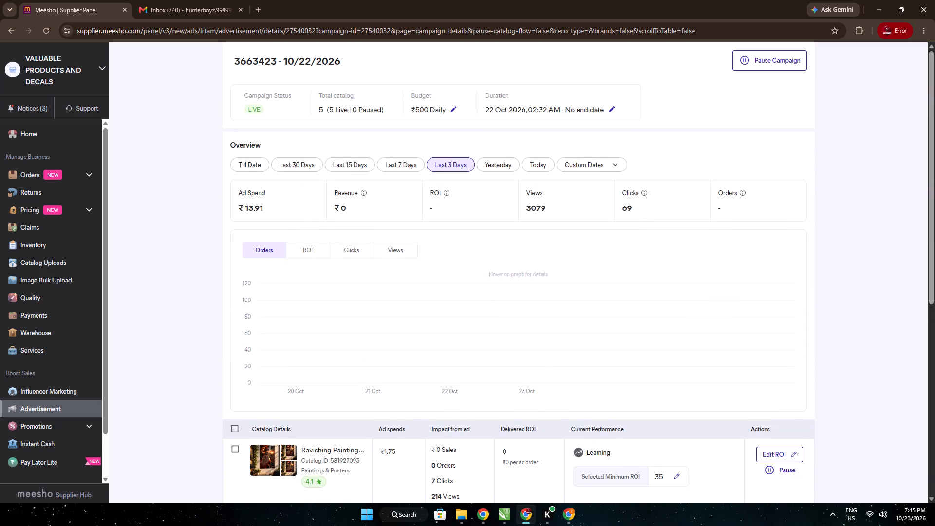
drag(408, 260, 367, 264)
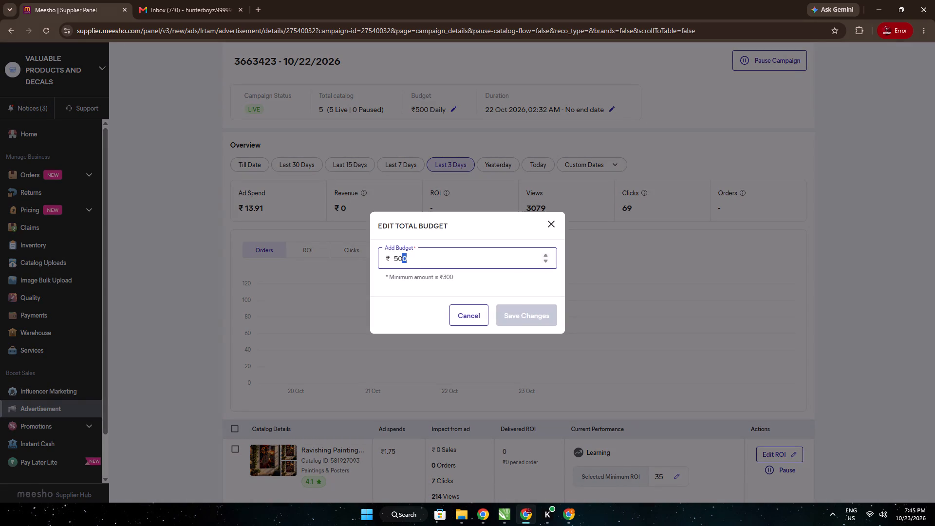
text(60)
key(0)
click(537, 324)
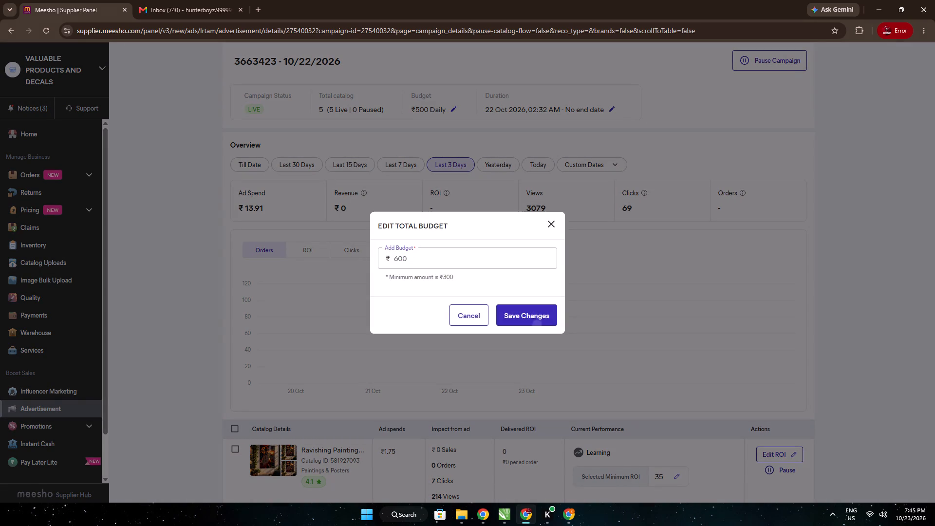
click(535, 321)
Set the minimum ROI to 25 for the campaign's Ravishing Paintings catalog 581927093.
scroll(429, 292, down, 6)
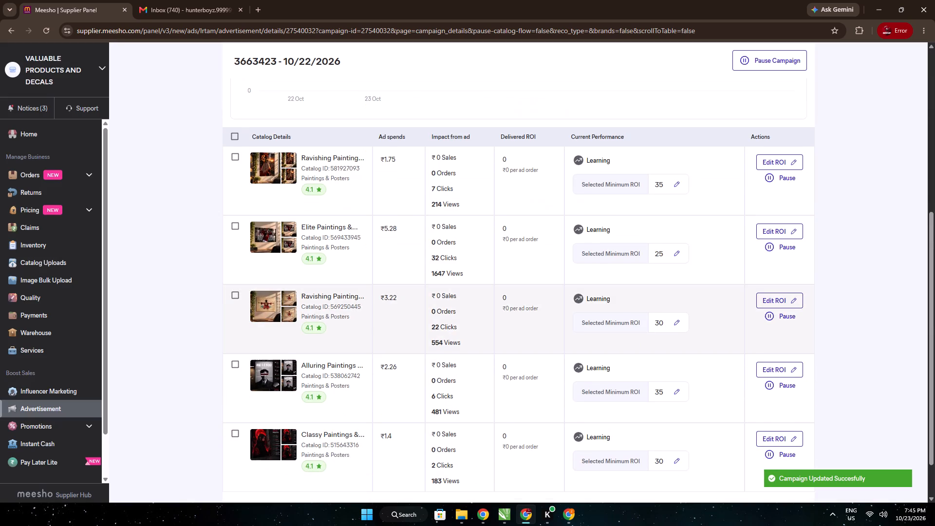
scroll(429, 292, down, 3)
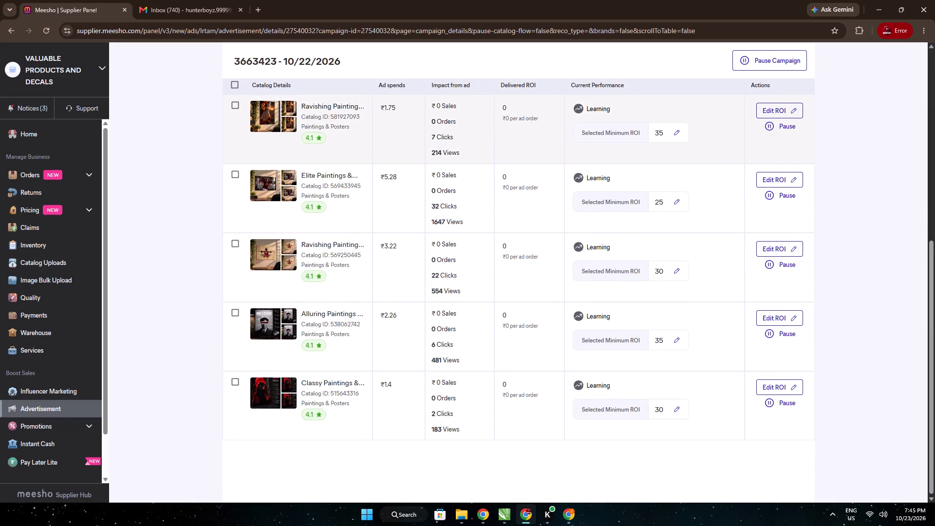
click(676, 135)
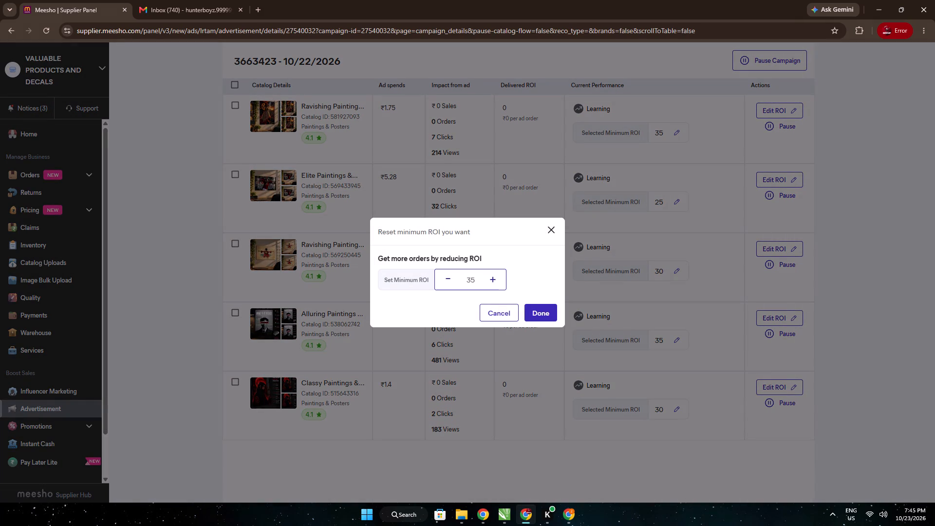
drag(477, 284, 458, 291)
text(25)
click(532, 304)
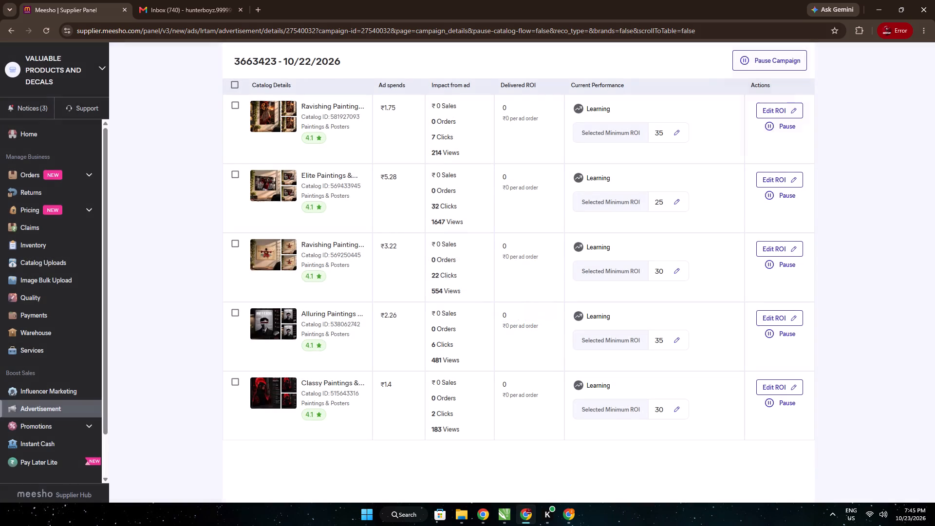
scroll(613, 319, down, 4)
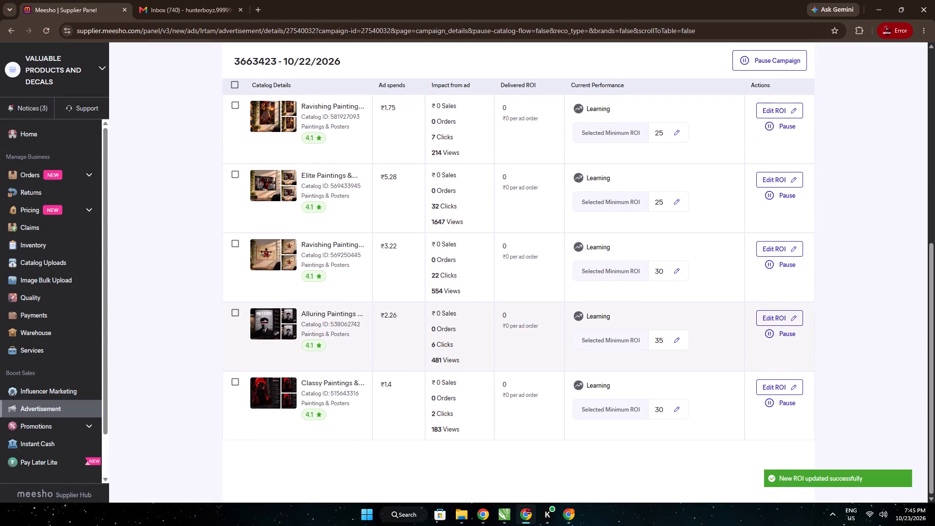
Set the minimum ROI to 25 for the Alluring Paintings catalog 538062742.
click(675, 338)
drag(478, 280, 452, 285)
key(2)
key(5)
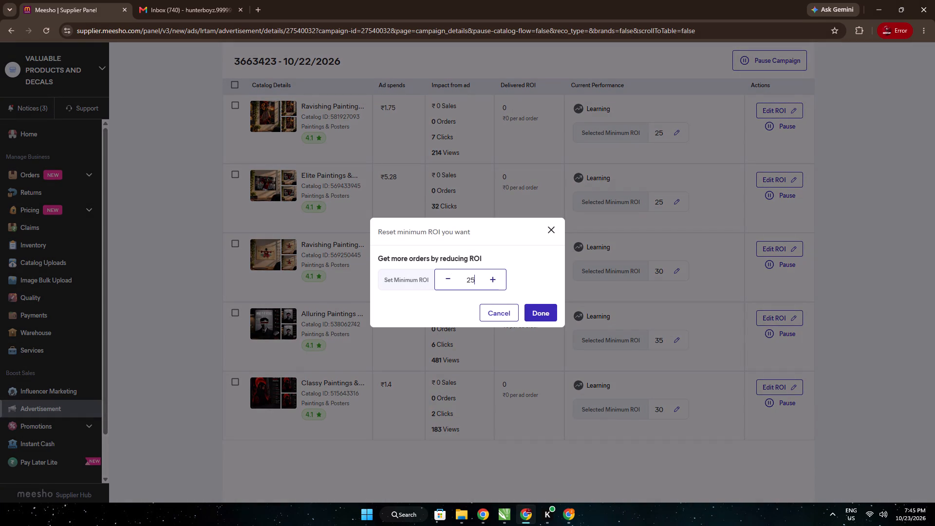
click(536, 306)
Set the minimum ROI to 25 for the Ravishing Paintings catalog 569250445.
scroll(656, 309, down, 5)
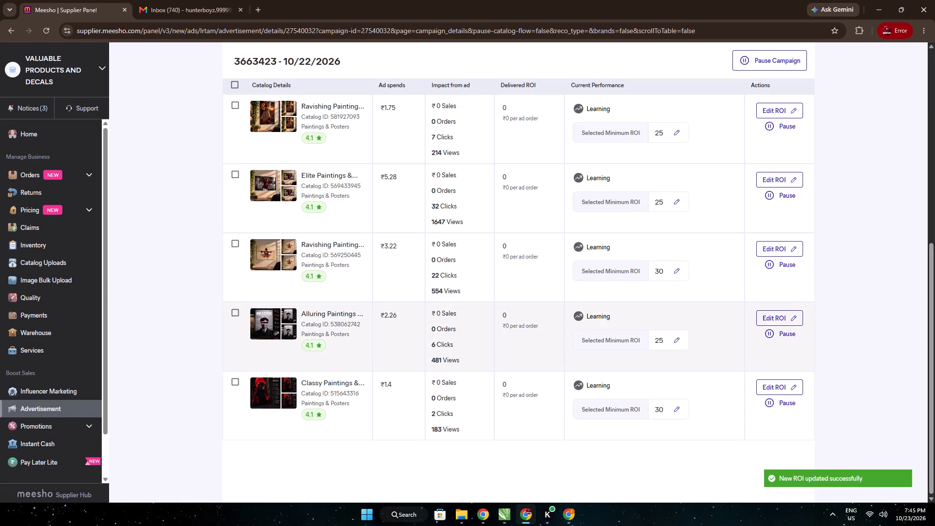
click(677, 272)
drag(478, 282, 453, 289)
key(2)
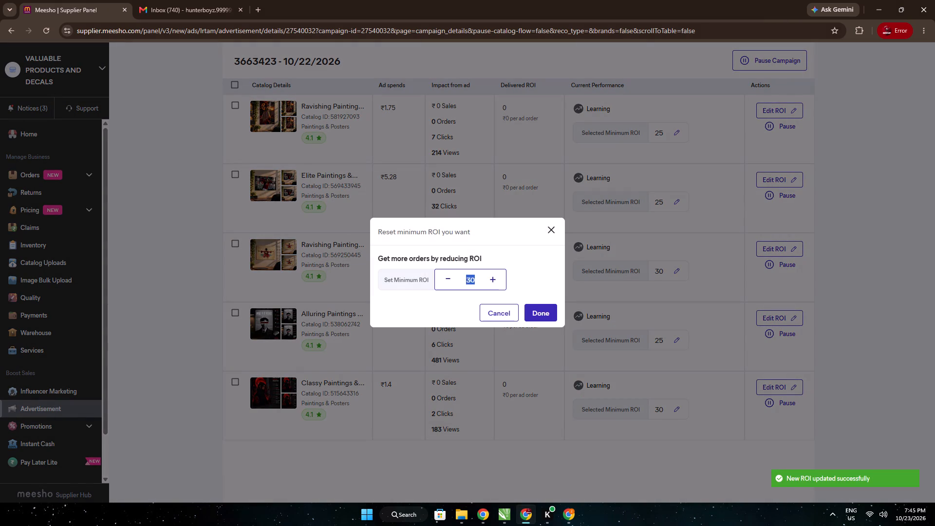
key(5)
click(548, 305)
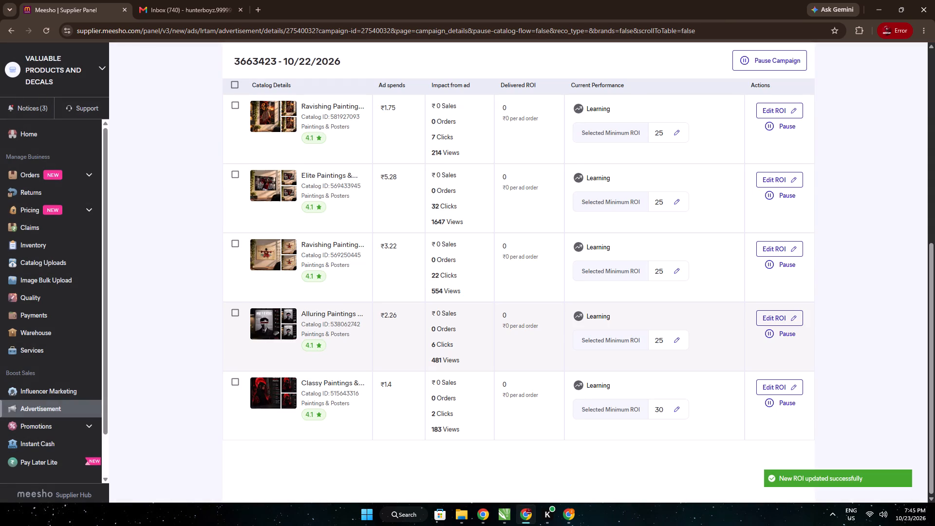
Set the minimum ROI to 25 for the Classy Paintings catalog 515643316.
scroll(680, 366, down, 3)
click(674, 405)
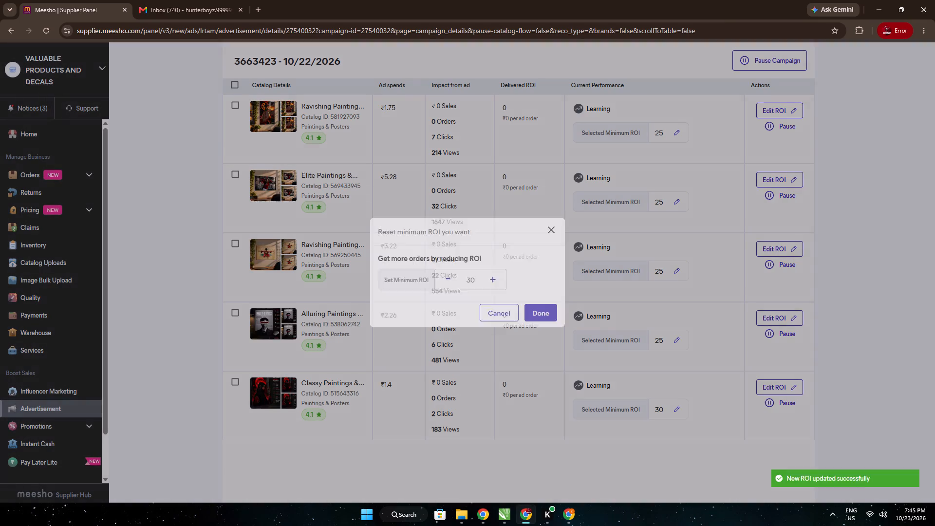
drag(475, 282, 422, 292)
key(2)
key(5)
click(524, 310)
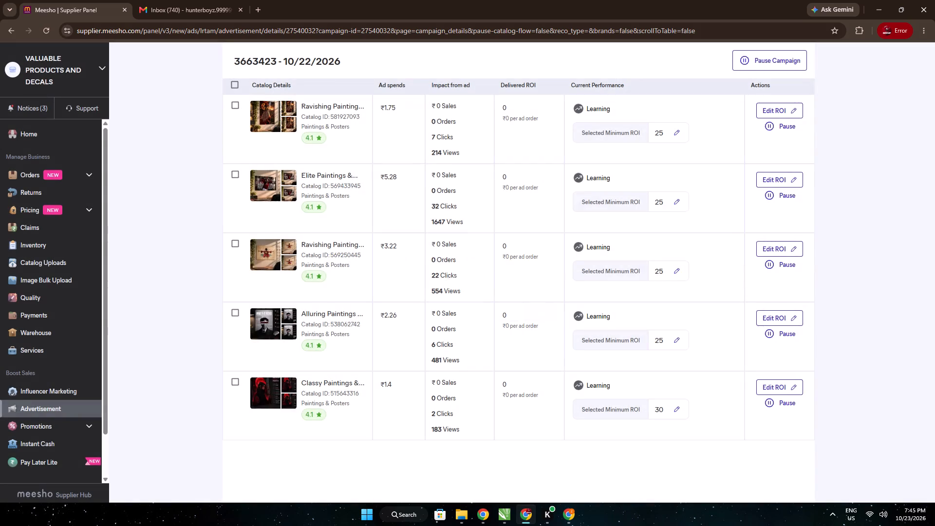
Return to the Advertisement campaign list and open the details of campaign ID 27540017.
scroll(285, 232, up, 5)
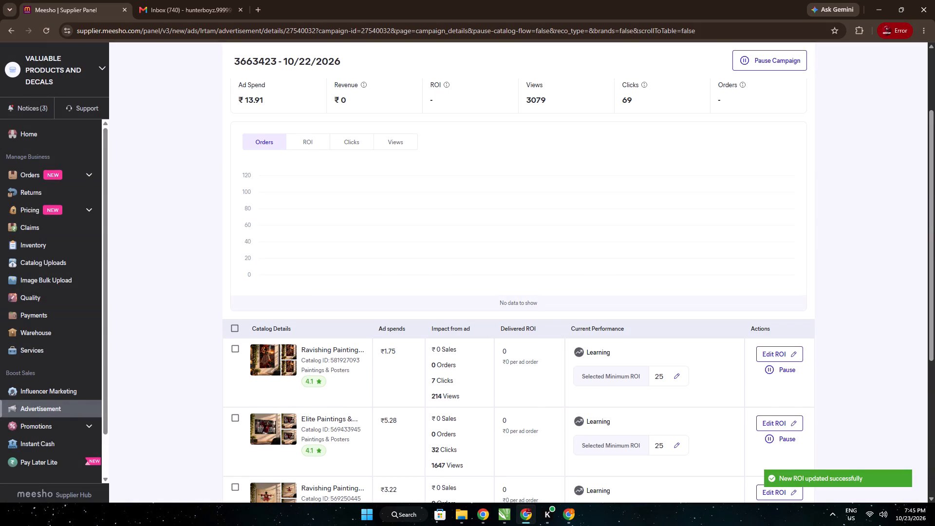
click(40, 413)
scroll(426, 320, down, 6)
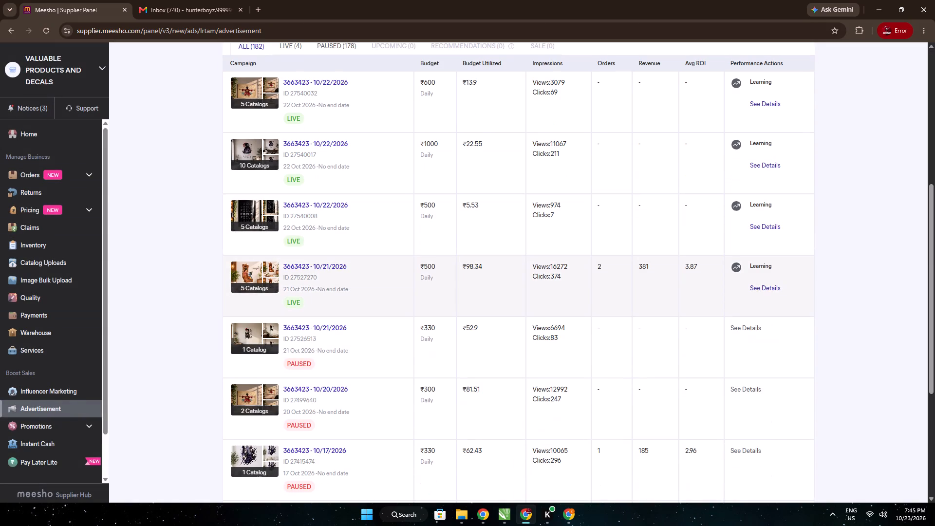
click(748, 167)
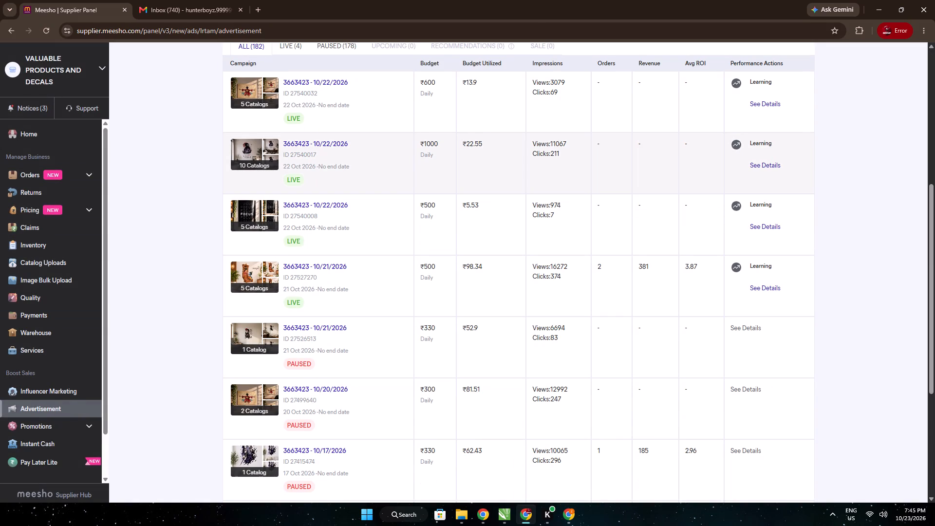
click(754, 166)
Review the performance and selected minimum ROI of every wall sticker catalog in campaign 27540017.
scroll(417, 387, down, 5)
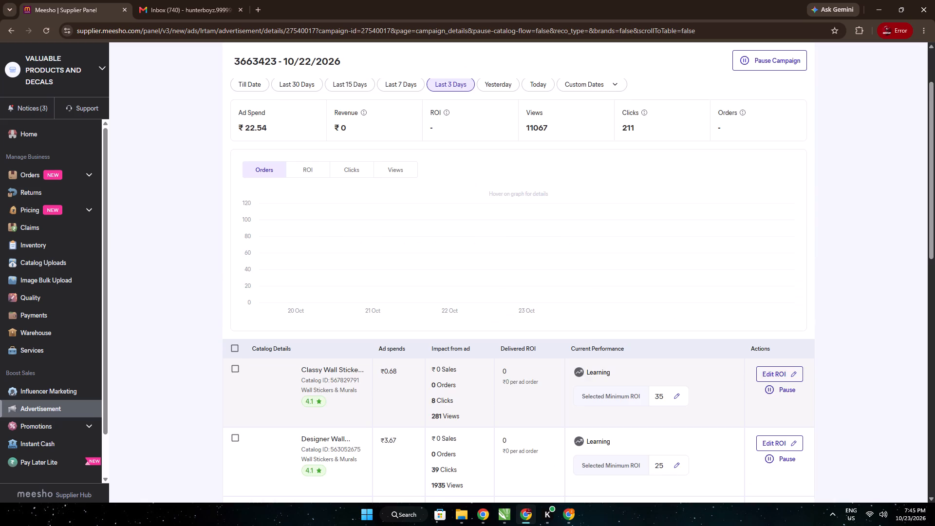
scroll(459, 370, down, 3)
scroll(396, 332, down, 5)
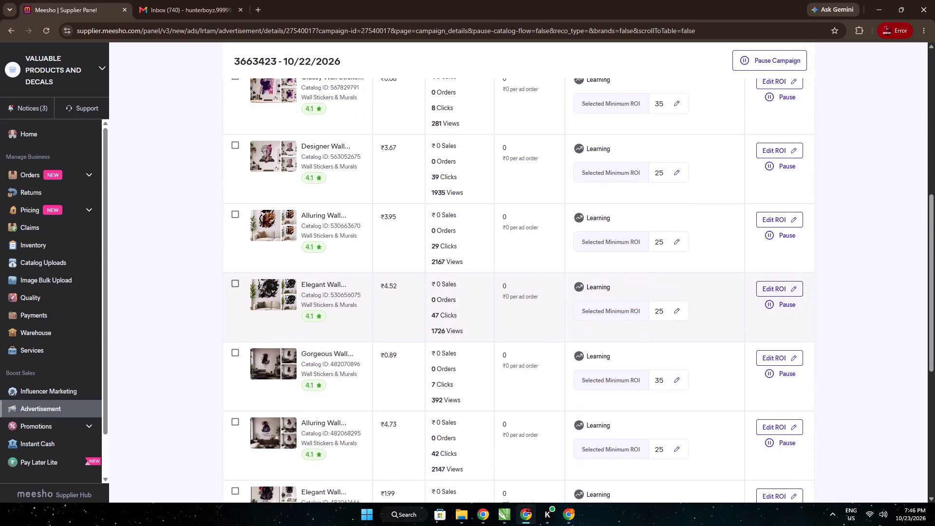
scroll(397, 333, down, 6)
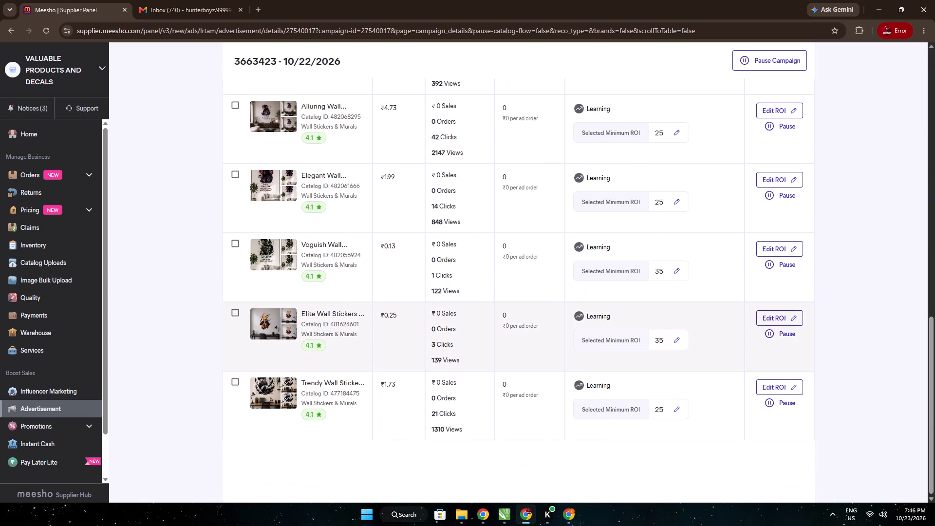
scroll(397, 333, down, 1)
scroll(591, 380, up, 8)
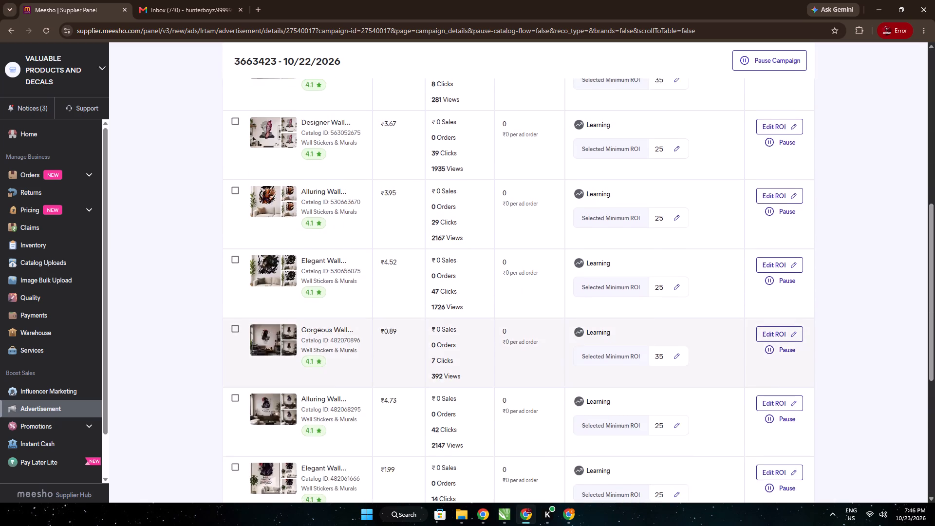
scroll(593, 378, up, 2)
scroll(526, 182, up, 4)
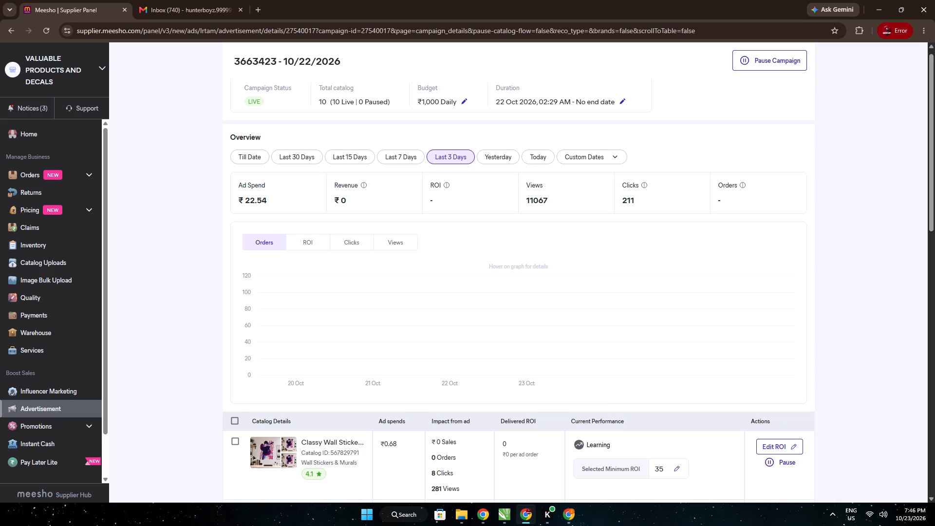
Set the daily budget of campaign 27540017 to ₹500 and save the change.
click(464, 102)
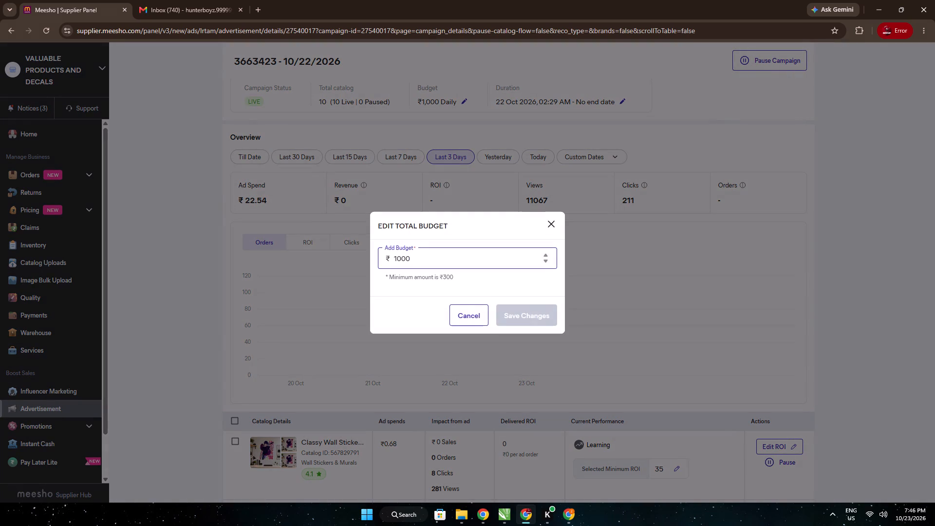
key(BackSpace)
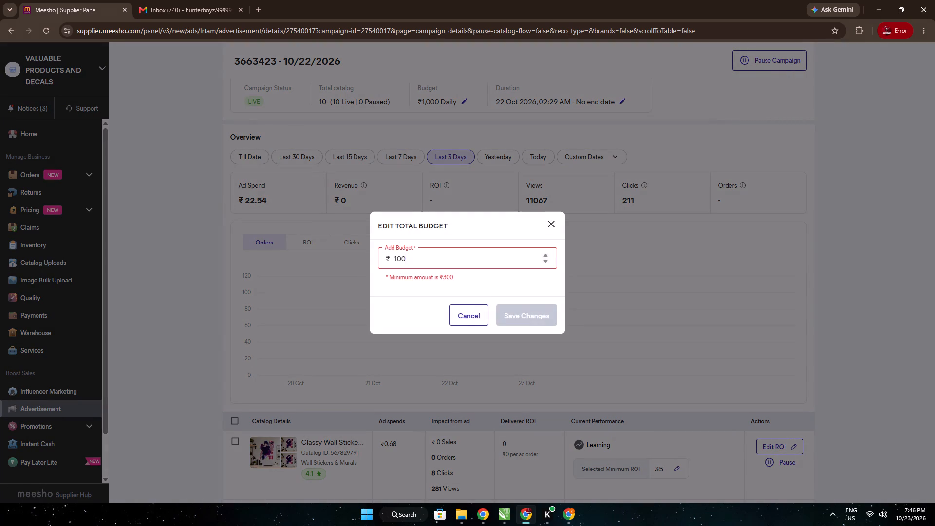
key(BackSpace)
key(BackSpace)
key(BackSpace)
text(500)
key(BackSpace)
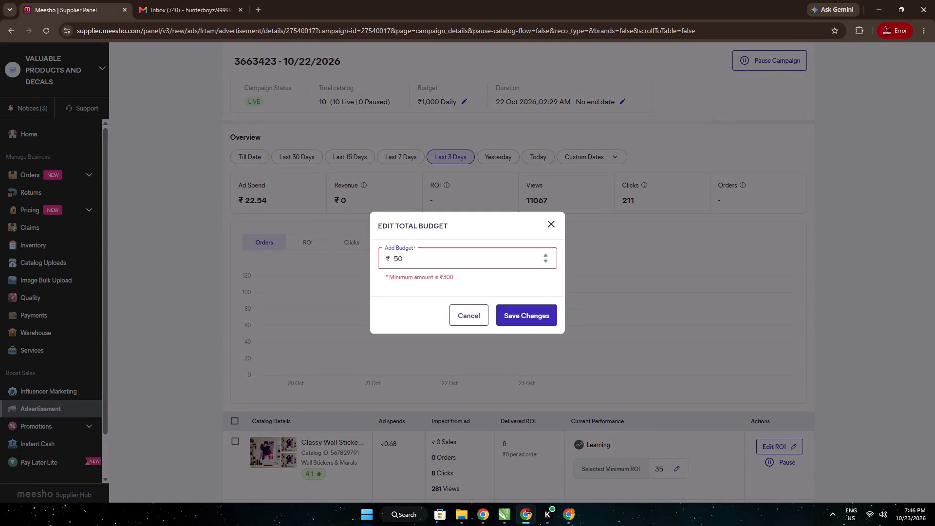
key(BackSpace)
key(BackSpace)
key(BackSpace)
text(500)
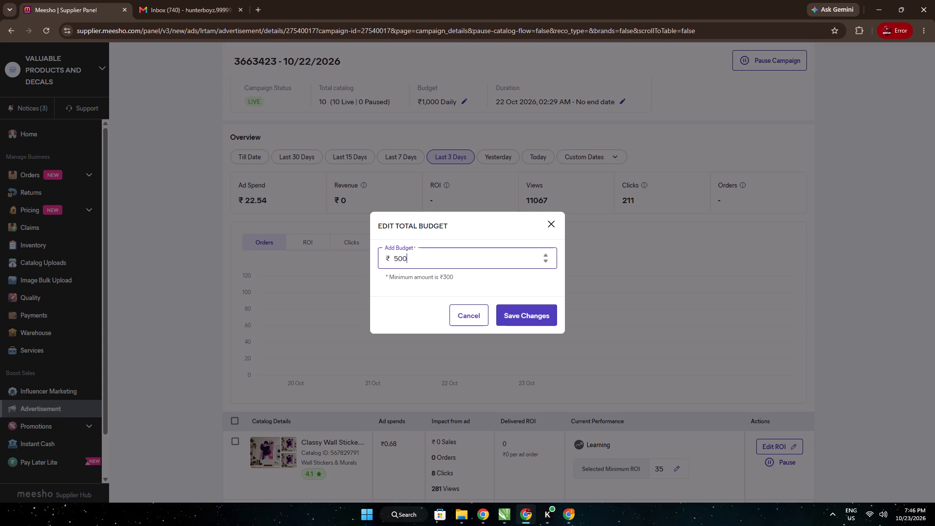
click(519, 314)
Set the minimum ROI to 9 for the Classy Wall Stickers catalog 567829791.
scroll(602, 399, down, 4)
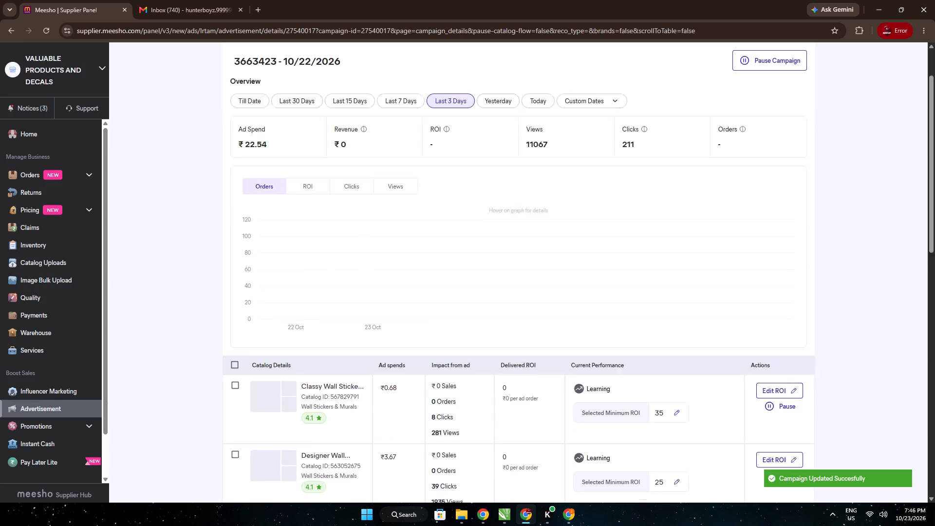
click(673, 272)
drag(474, 284, 455, 288)
key(9)
click(533, 309)
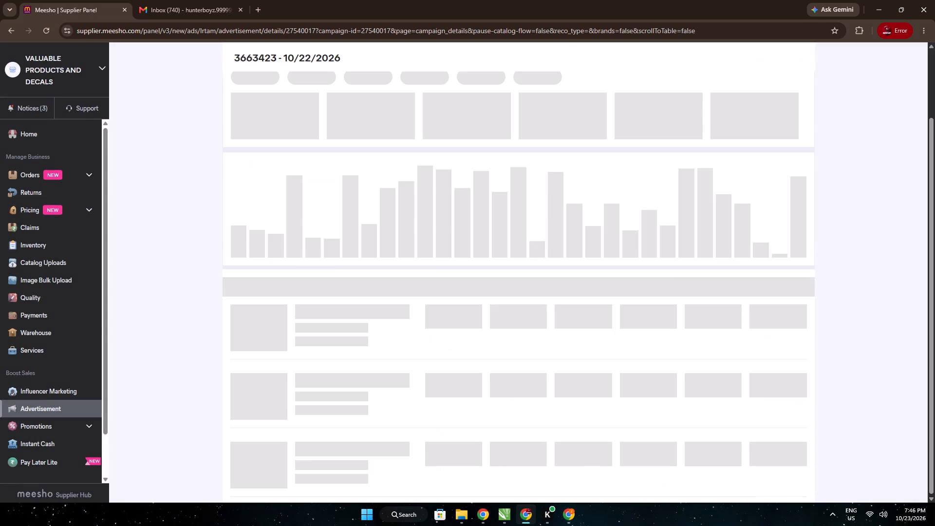
Set the minimum ROI to 9 for the Designer Wall catalog 563052675.
scroll(659, 378, down, 3)
click(673, 201)
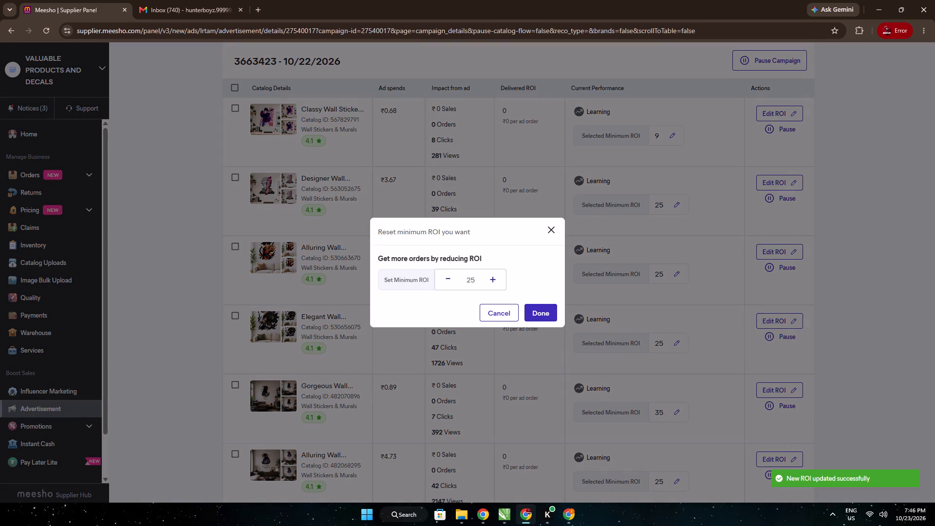
drag(482, 284, 436, 288)
key(9)
click(532, 313)
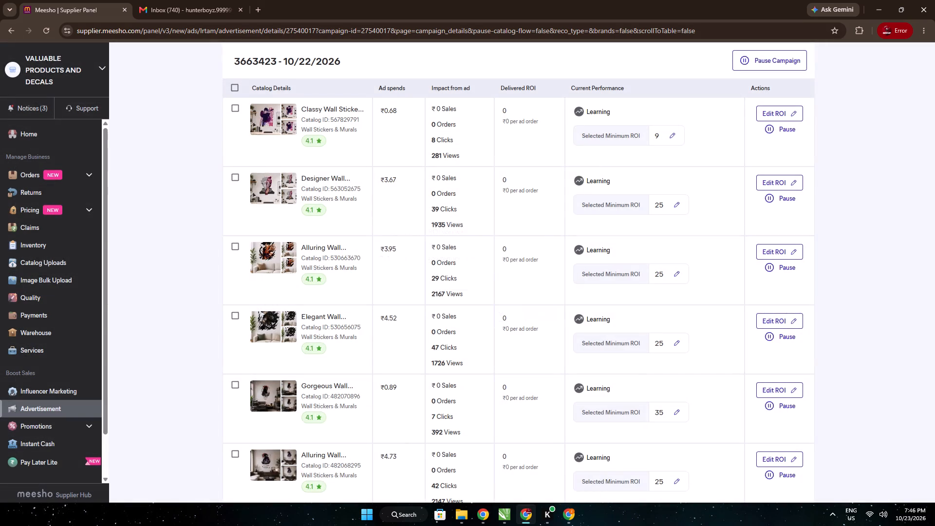
Set the minimum ROI to 9 for the Alluring Wall catalog 530663670.
scroll(649, 330, down, 3)
click(677, 269)
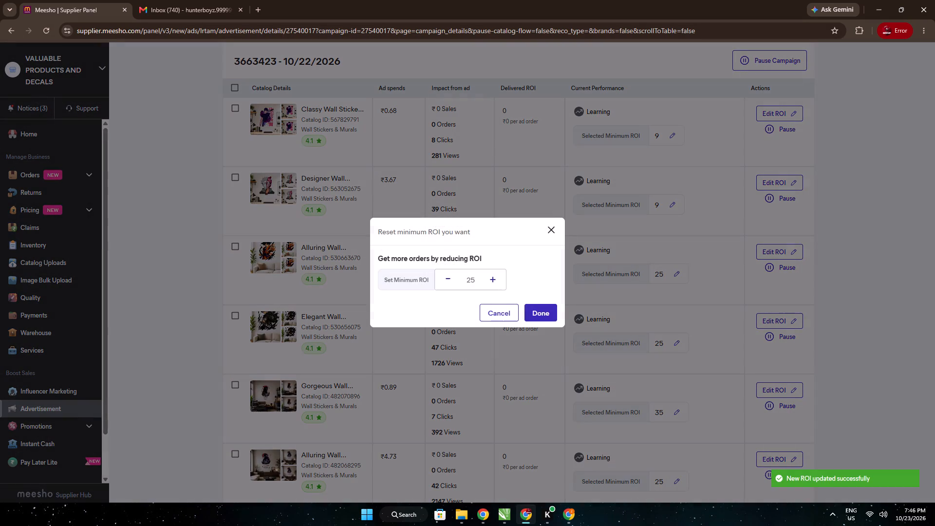
drag(474, 282, 441, 289)
key(9)
click(527, 310)
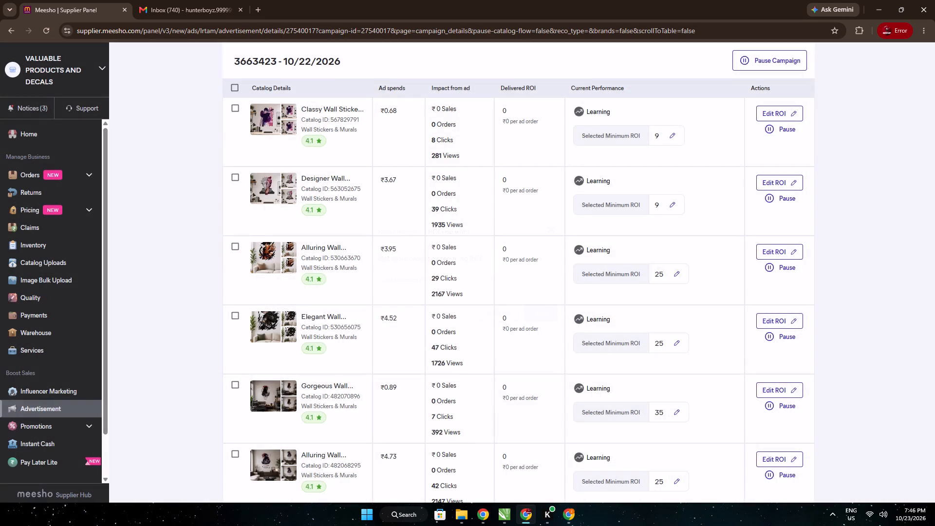
Set the minimum ROI to 9 for the Elegant Wall catalog 530656075.
scroll(593, 346, down, 4)
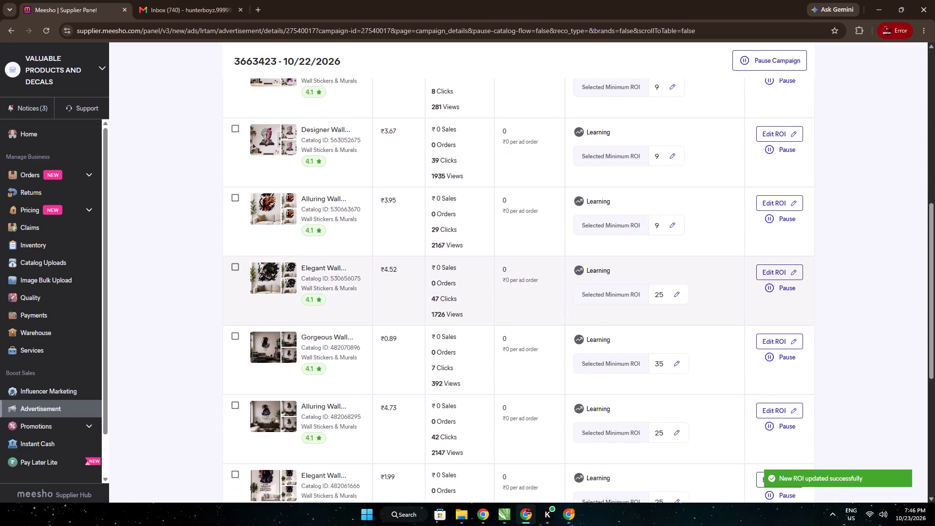
click(683, 297)
click(659, 295)
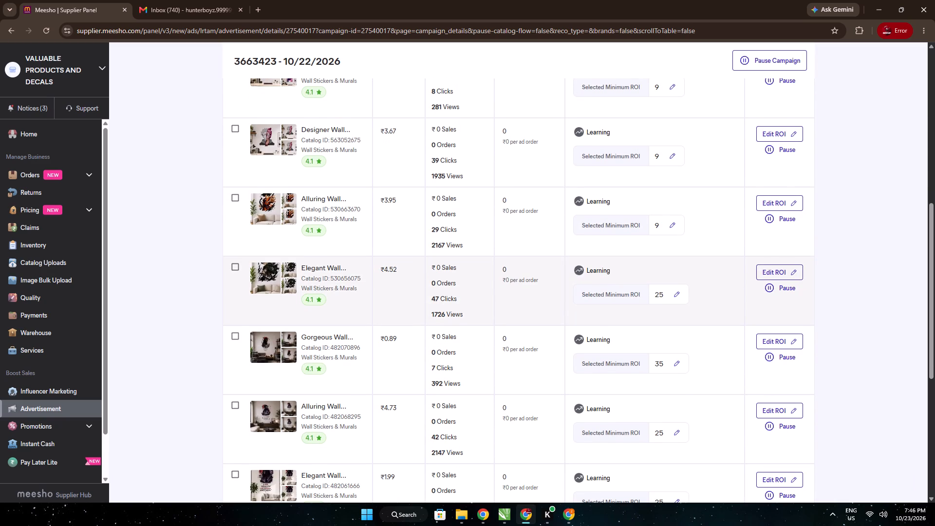
click(673, 298)
drag(474, 282, 435, 295)
key(9)
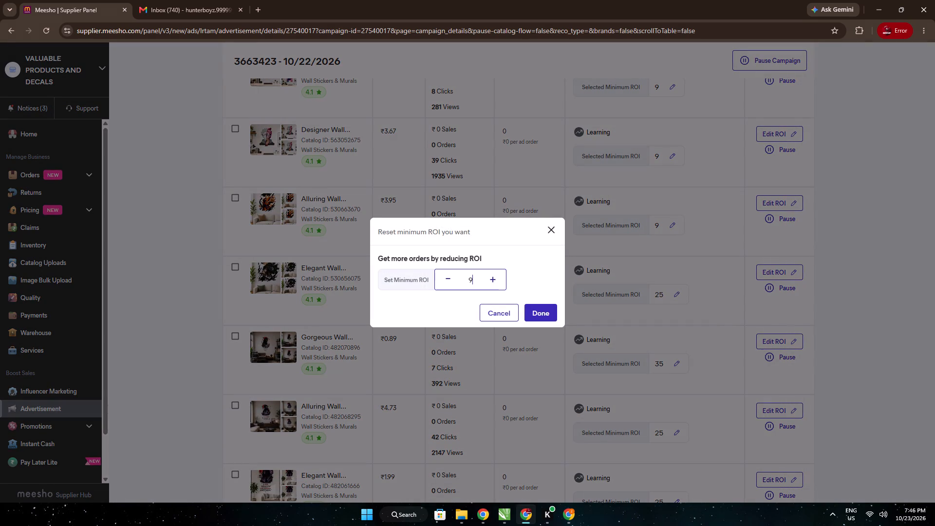
click(549, 309)
Set the minimum ROI to 9 for the Gorgeous Wall catalog 482070896.
scroll(657, 403, down, 3)
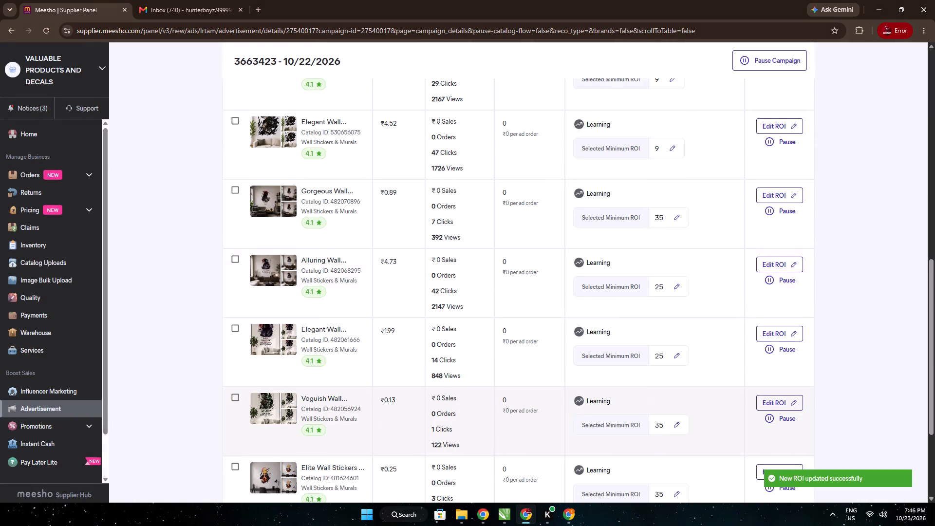
click(673, 221)
drag(482, 283, 460, 289)
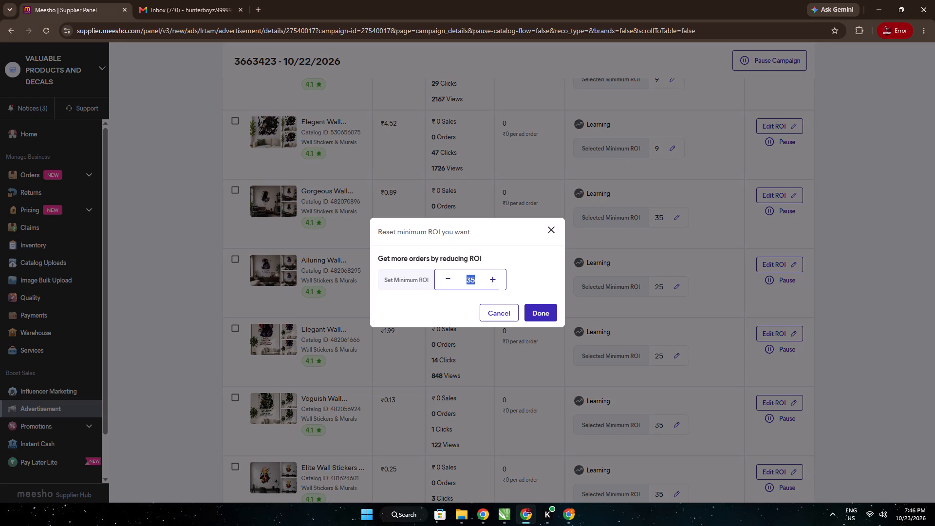
key(9)
click(527, 310)
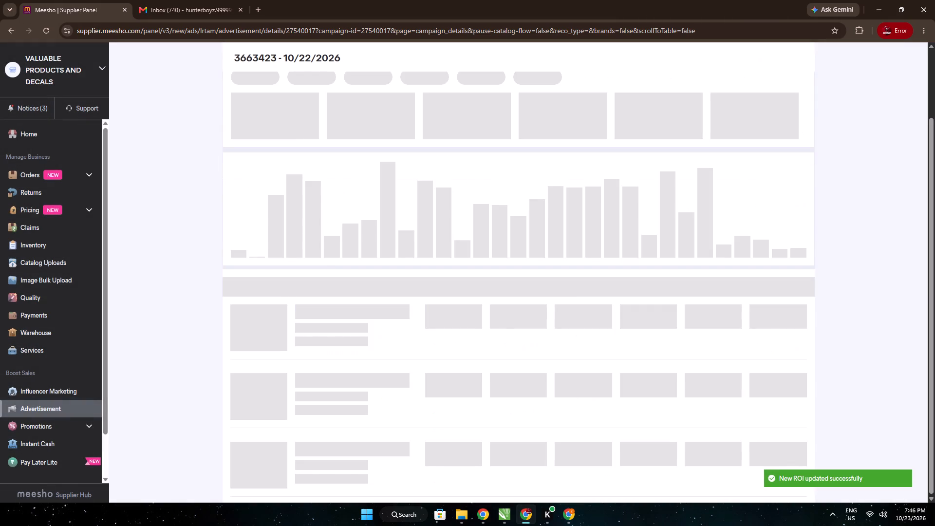
Set the minimum ROI to 9 for the Voguish Wall catalog 482056924.
scroll(668, 357, down, 4)
click(675, 329)
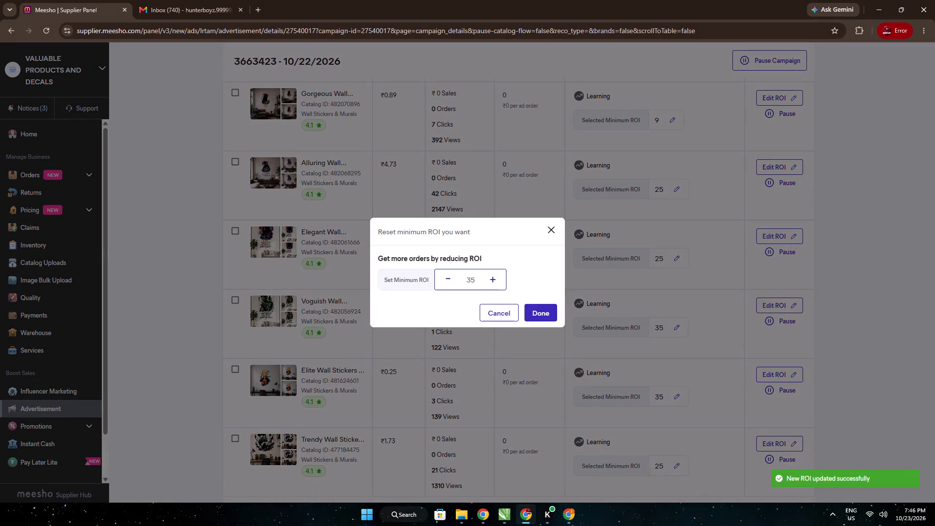
drag(479, 279, 434, 292)
key(9)
click(534, 306)
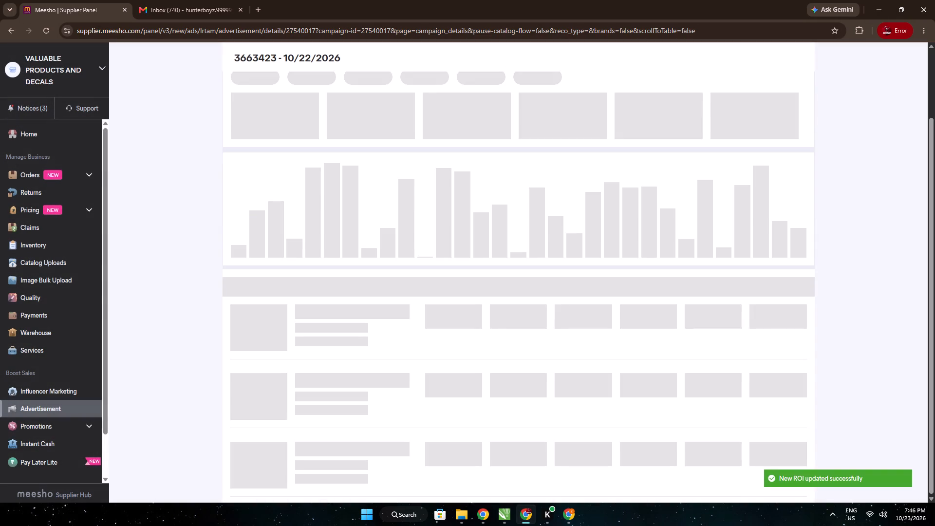
Set the minimum ROI to 9 for the Alluring Wall catalog 482068295.
click(672, 187)
drag(468, 282, 452, 286)
drag(479, 283, 448, 288)
key(9)
click(535, 308)
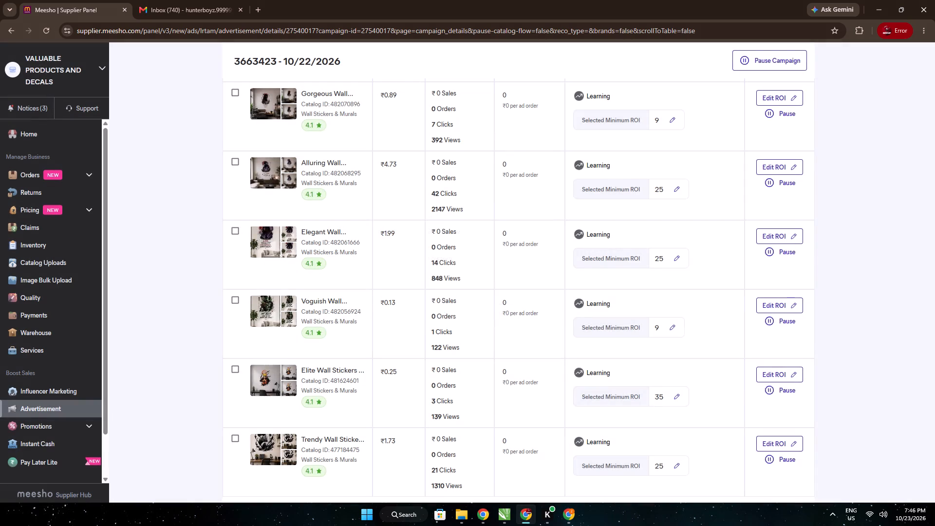
Set the minimum ROI to 9 for the Elegant Wall catalog 482061666.
click(674, 261)
drag(481, 280, 448, 291)
key(9)
click(530, 308)
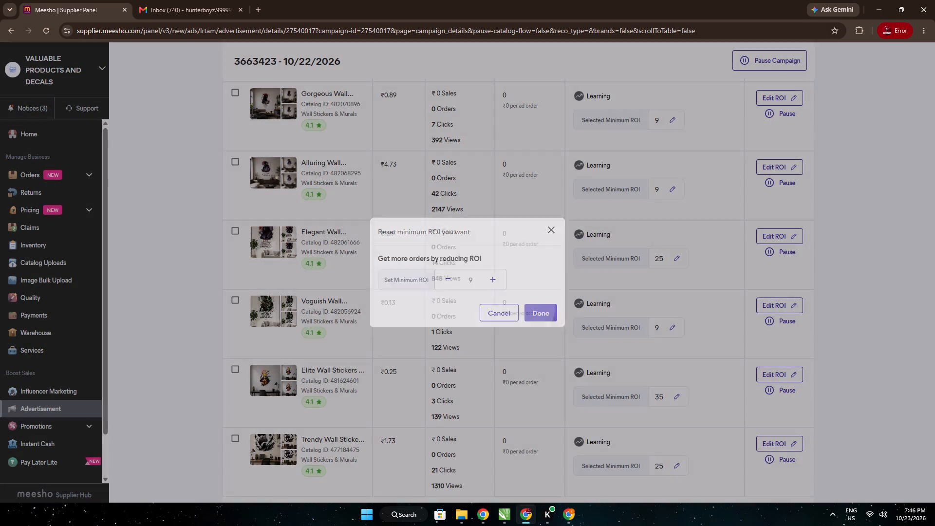
scroll(687, 306, down, 4)
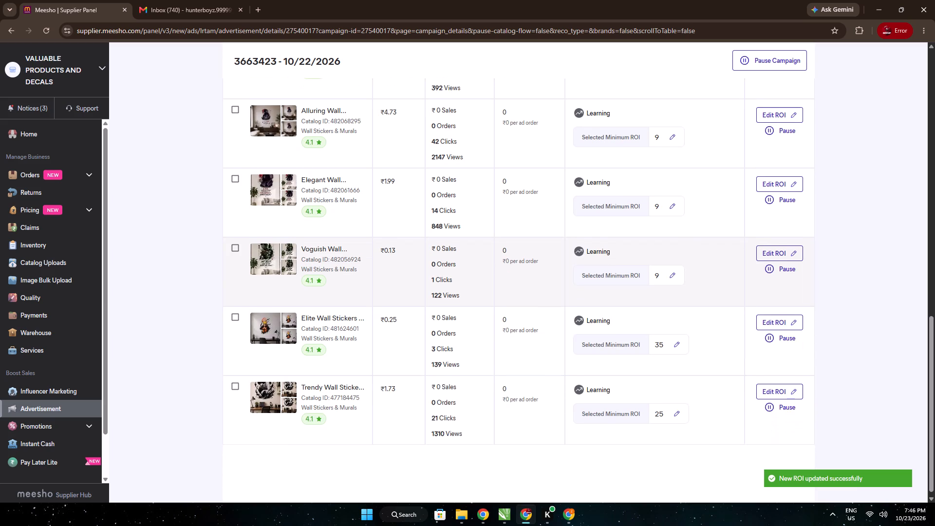
Set the minimum ROI to 9 for the Elite Wall Stickers catalog 481624601.
click(677, 343)
drag(481, 282, 440, 290)
key(9)
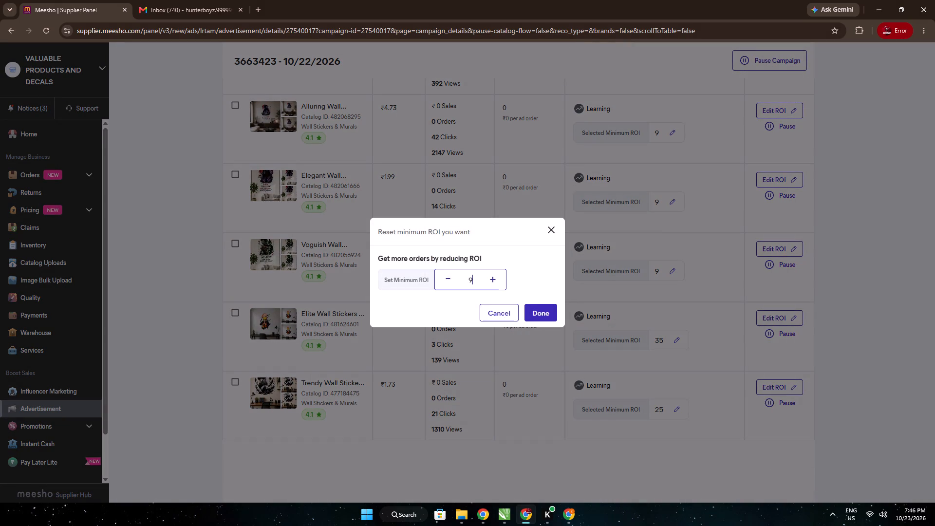
click(536, 311)
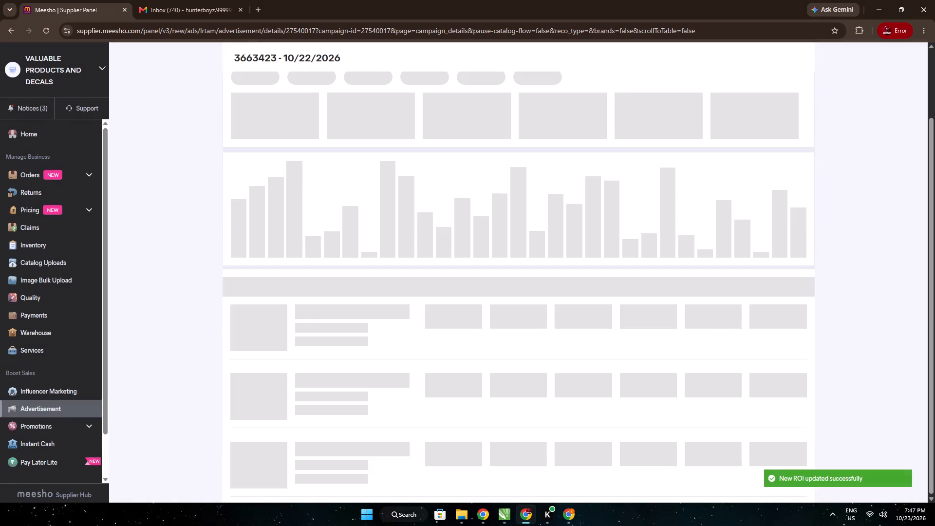
Set the minimum ROI to 9 for the Trendy Wall Stickers catalog 477184475.
scroll(615, 389, down, 4)
click(676, 411)
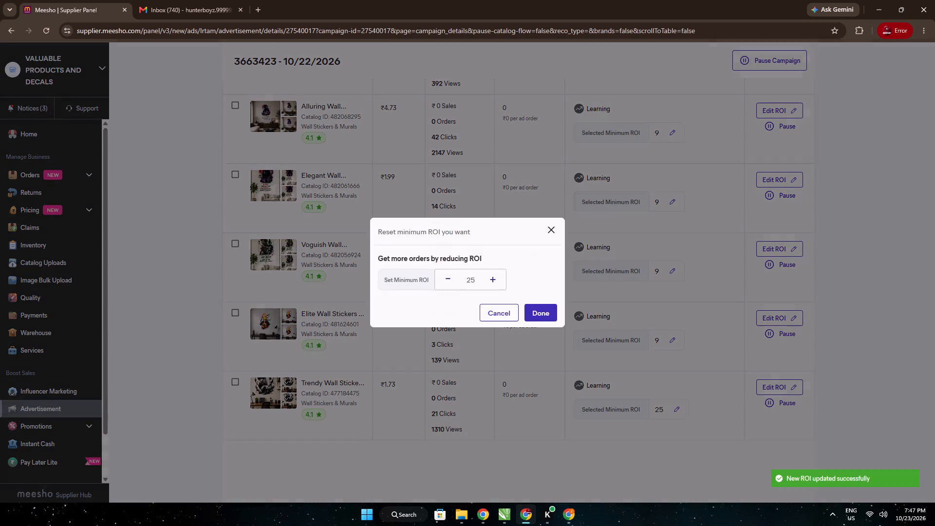
drag(482, 283, 453, 290)
key(9)
click(528, 312)
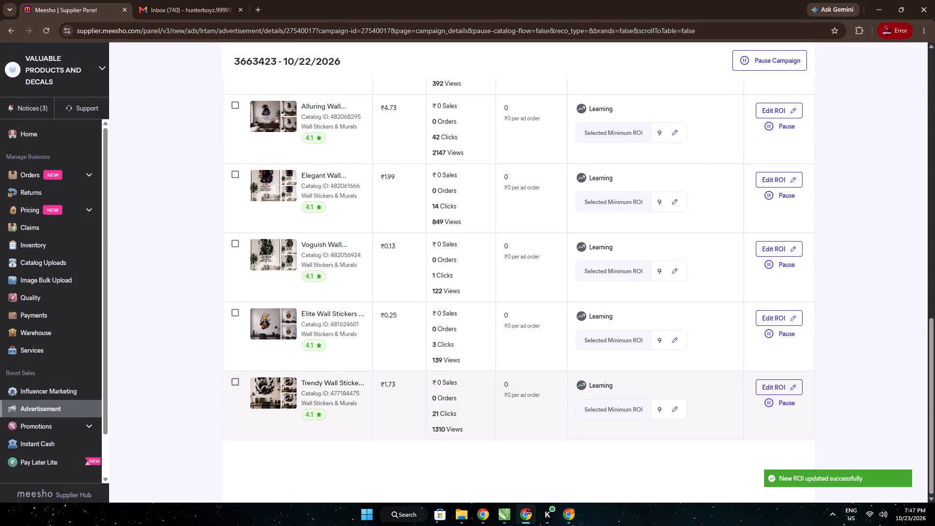
Review the selected minimum ROIs across all catalogs in the 10/22/2026 campaign.
scroll(716, 378, up, 10)
scroll(652, 290, down, 12)
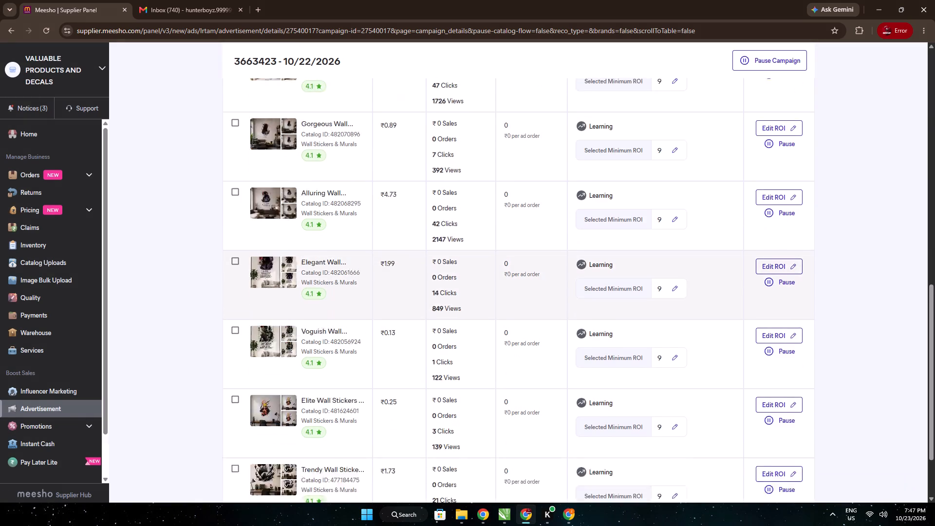
scroll(649, 339, down, 16)
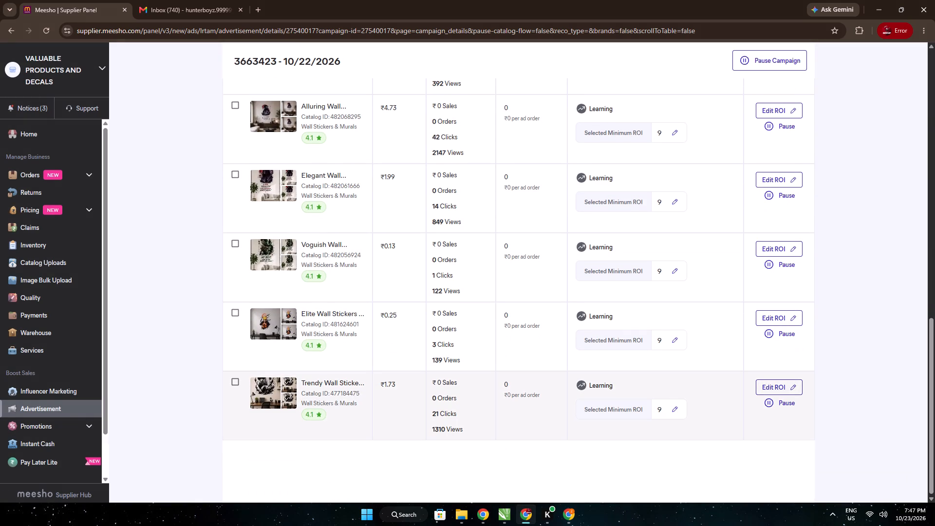
scroll(697, 436, up, 6)
scroll(747, 272, up, 6)
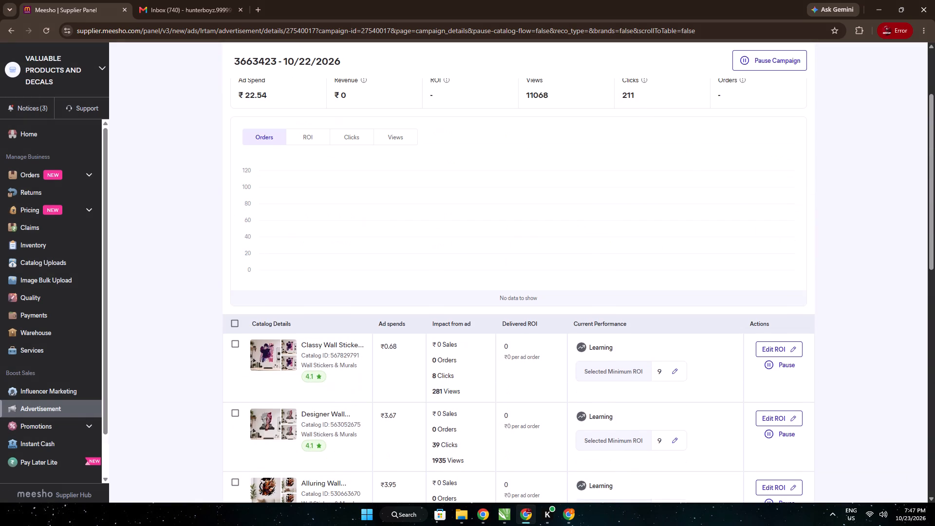
scroll(343, 168, up, 4)
Open the details of live campaign 27527270 from the advertisement list and examine each catalog's ad spend, sales and ROI.
click(41, 407)
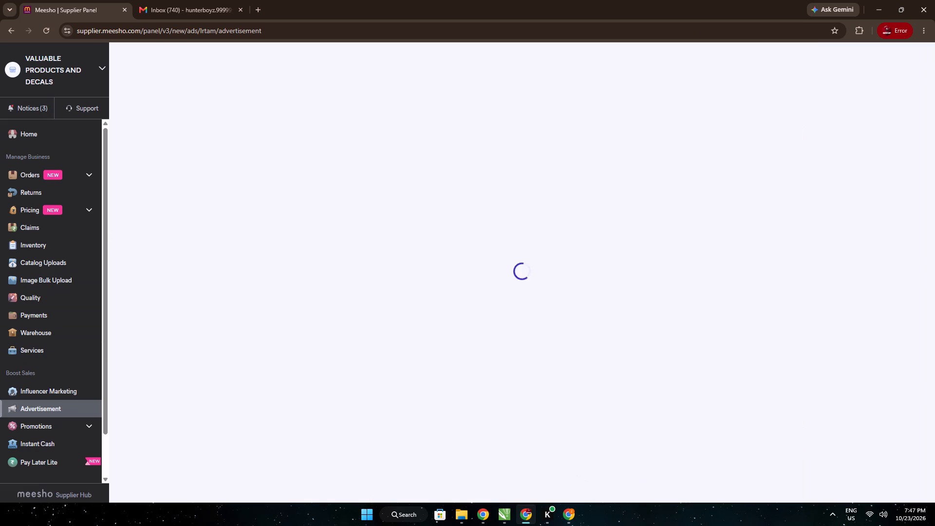
scroll(407, 273, down, 5)
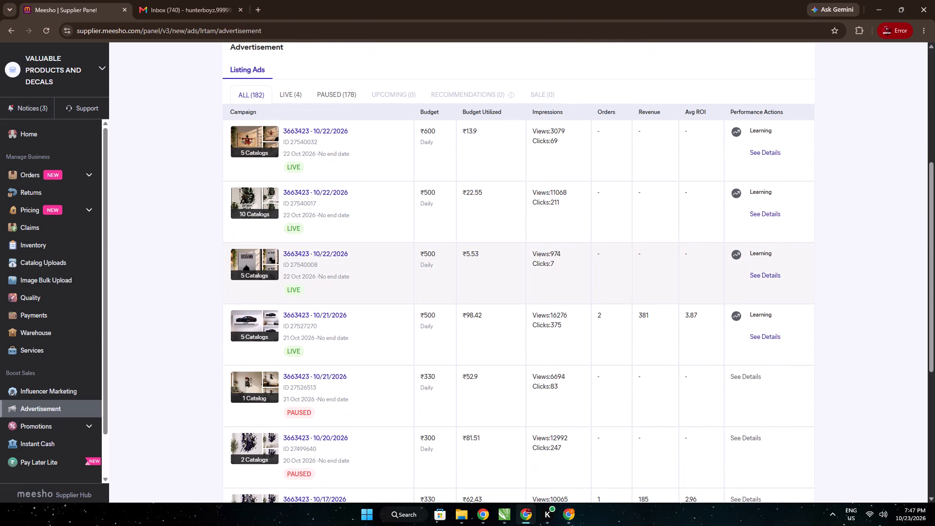
scroll(407, 273, down, 1)
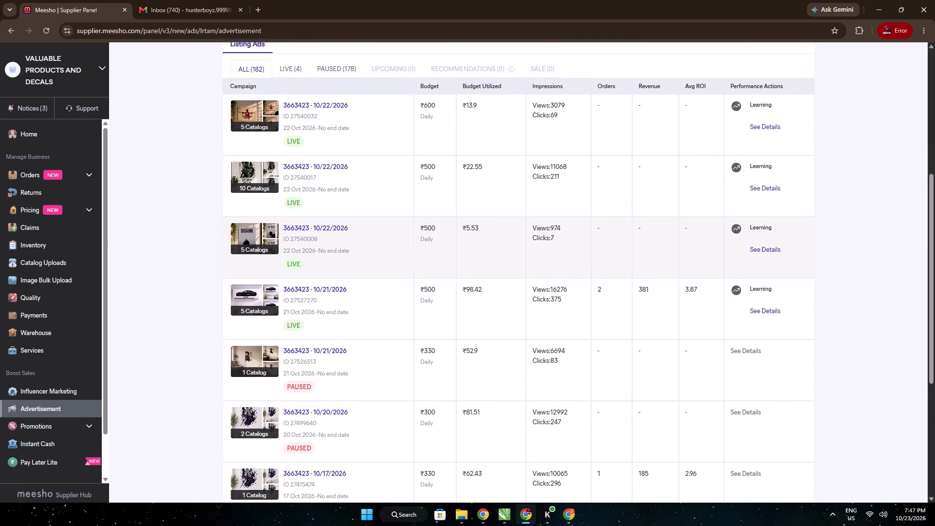
drag(460, 269, 475, 273)
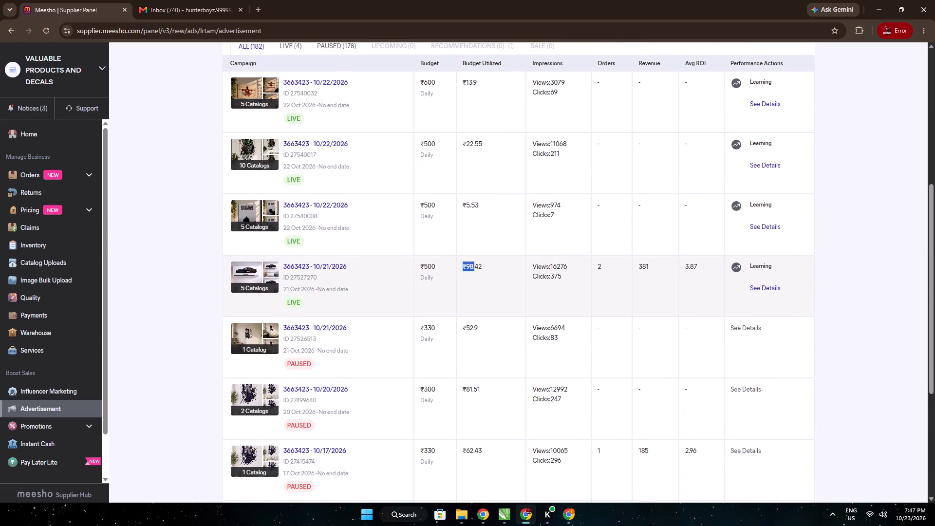
drag(475, 273, 484, 275)
click(776, 285)
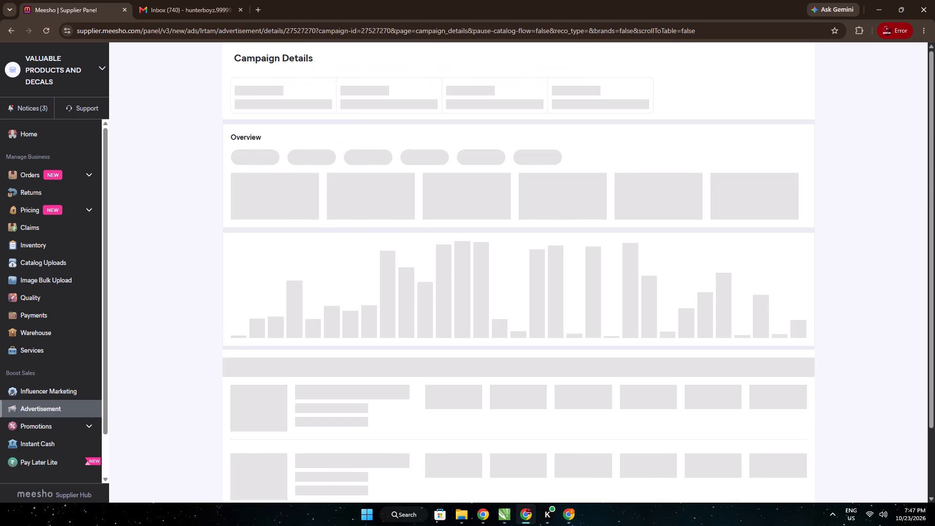
scroll(470, 309, down, 9)
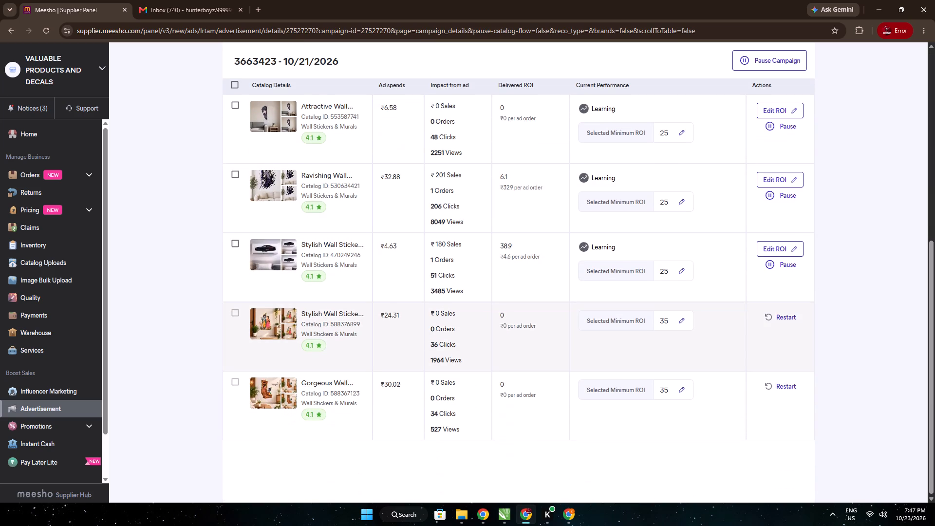
drag(396, 243, 380, 248)
click(378, 290)
drag(376, 178, 408, 181)
click(399, 124)
scroll(401, 129, up, 2)
scroll(351, 225, up, 2)
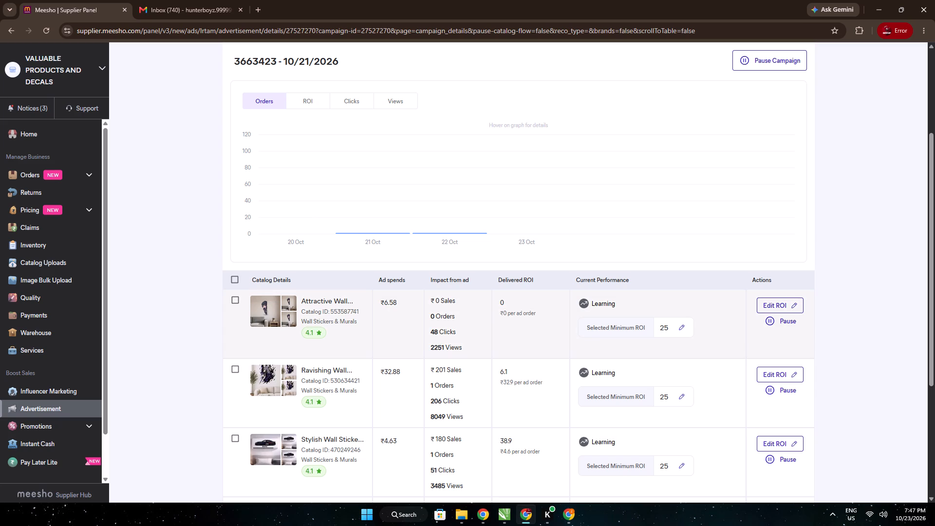
Return to the advertisement list and compare the live and paused campaigns' budgets, utilization, orders and revenue.
click(9, 33)
scroll(522, 313, down, 5)
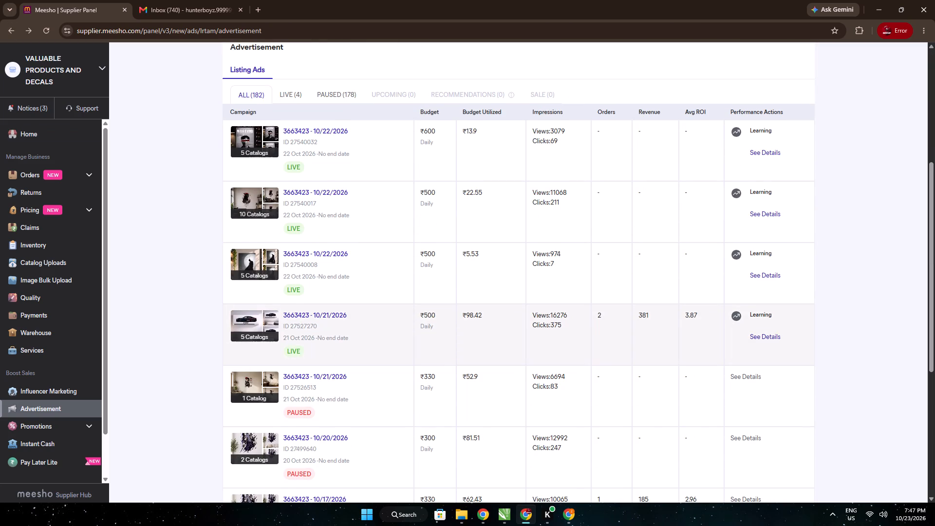
scroll(417, 361, down, 1)
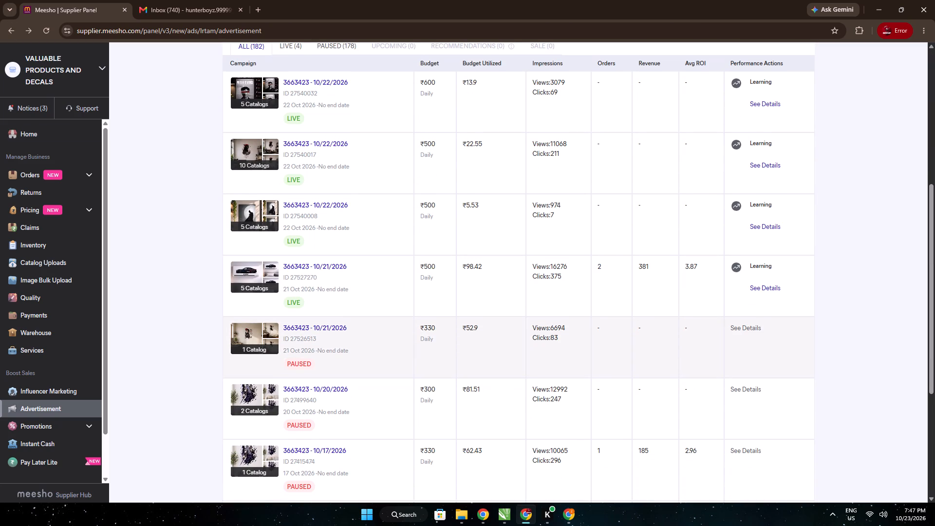
scroll(435, 352, down, 7)
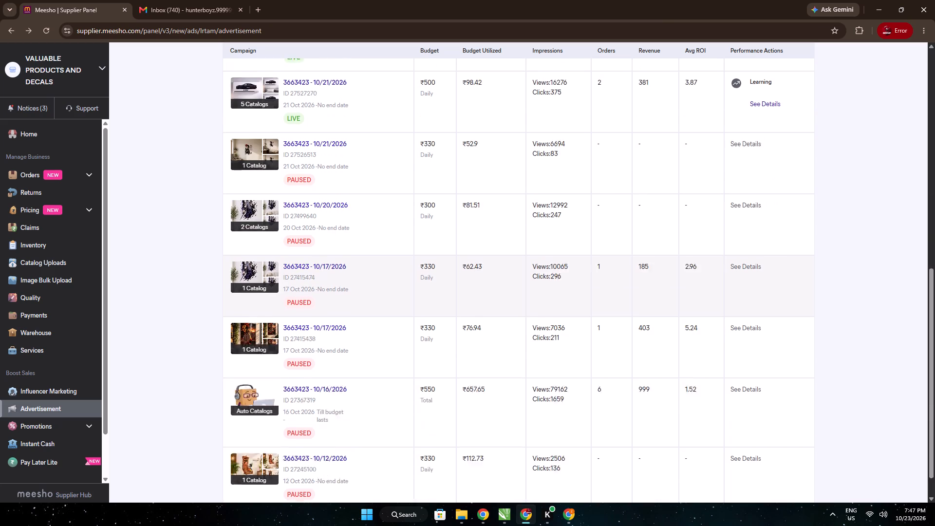
scroll(590, 435, up, 5)
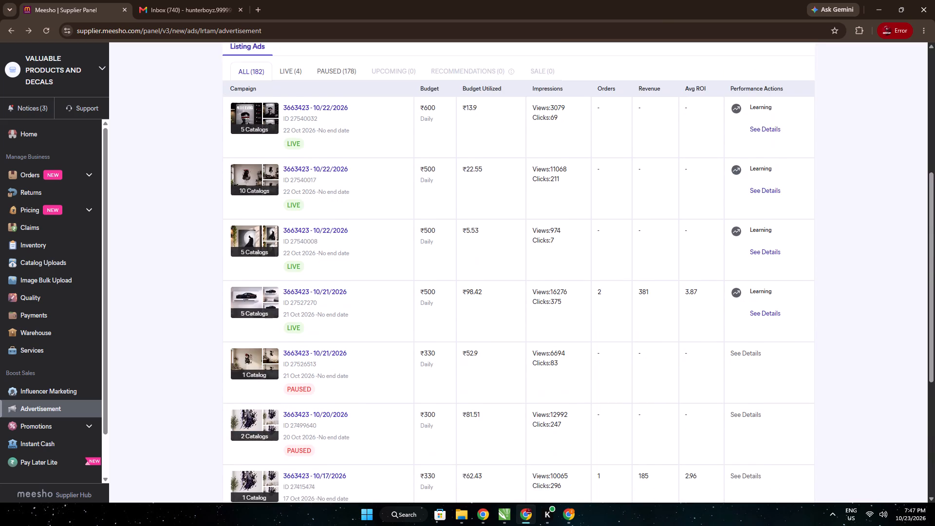
scroll(590, 434, up, 5)
scroll(590, 435, down, 4)
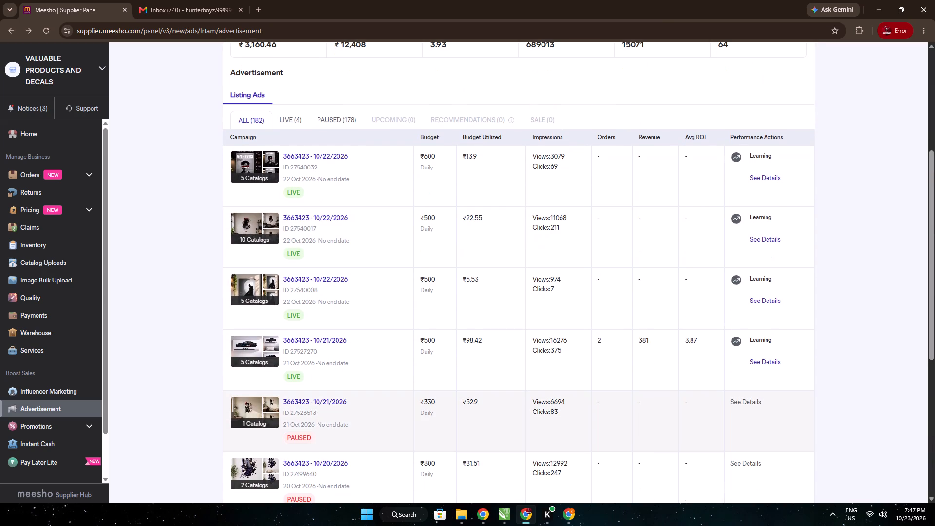
scroll(702, 288, up, 4)
scroll(777, 191, up, 4)
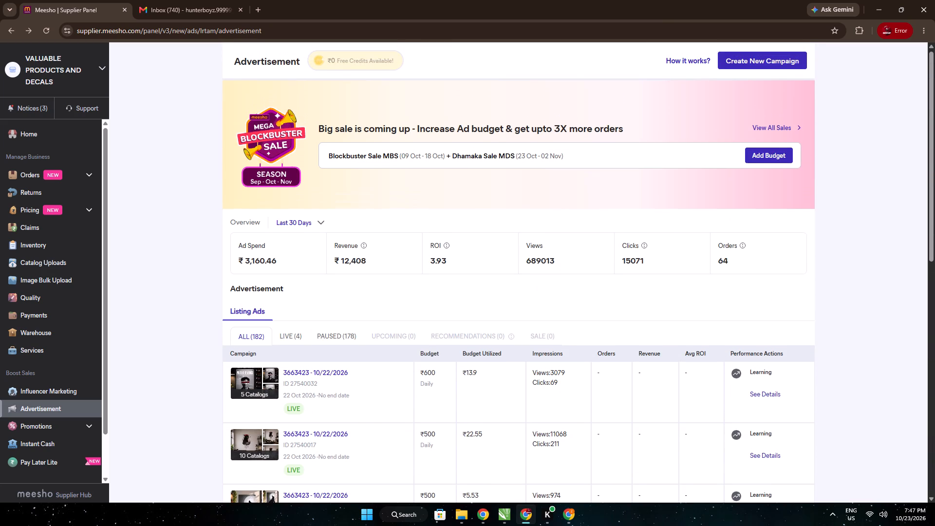
scroll(731, 289, down, 5)
scroll(731, 289, up, 1)
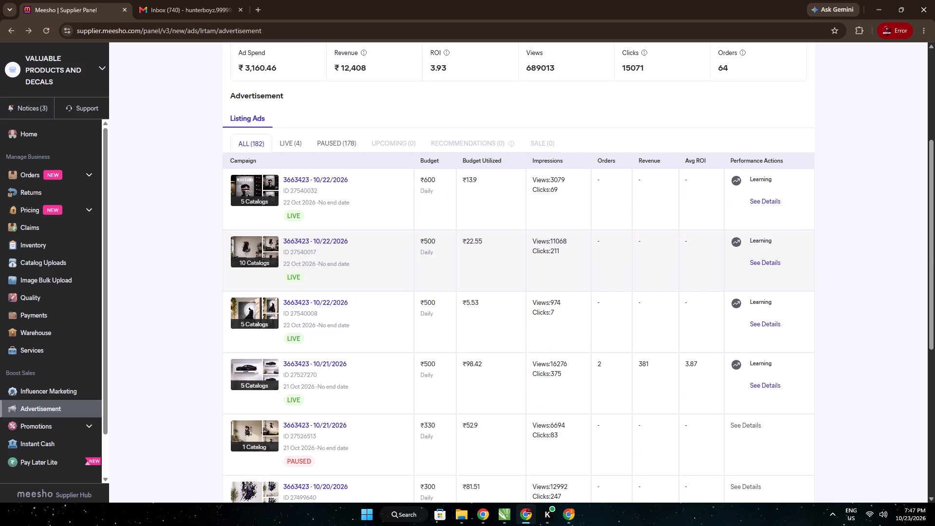
scroll(753, 226, up, 5)
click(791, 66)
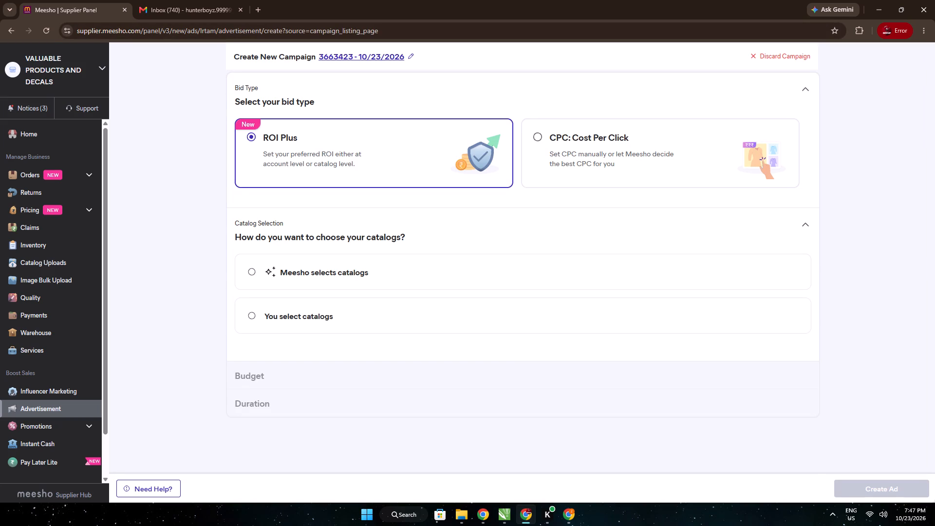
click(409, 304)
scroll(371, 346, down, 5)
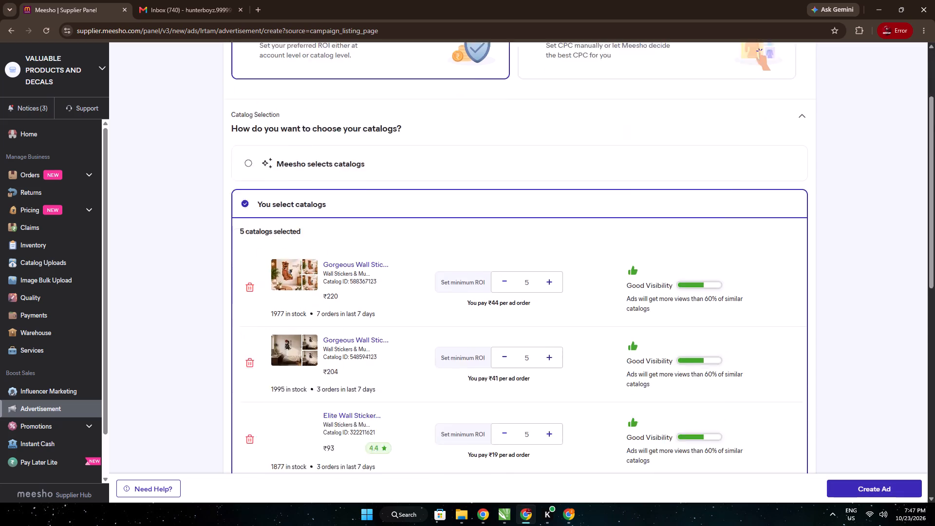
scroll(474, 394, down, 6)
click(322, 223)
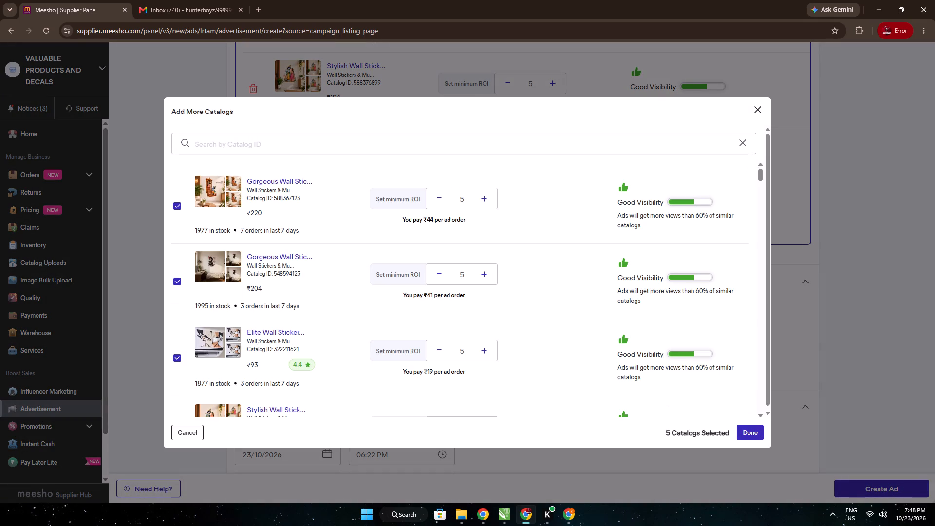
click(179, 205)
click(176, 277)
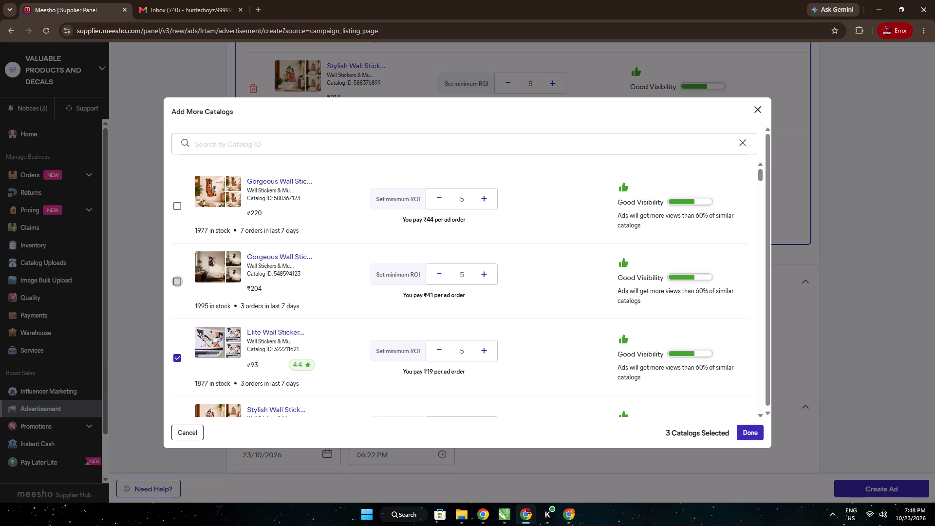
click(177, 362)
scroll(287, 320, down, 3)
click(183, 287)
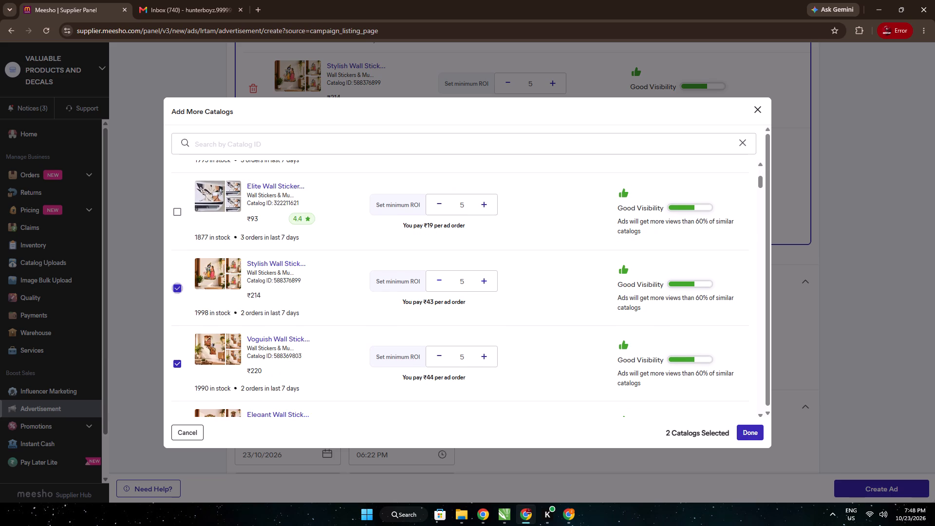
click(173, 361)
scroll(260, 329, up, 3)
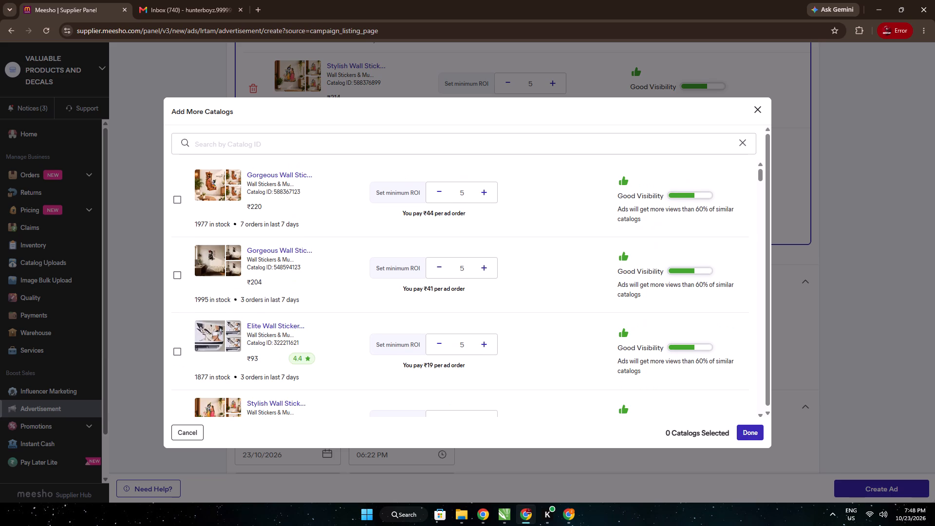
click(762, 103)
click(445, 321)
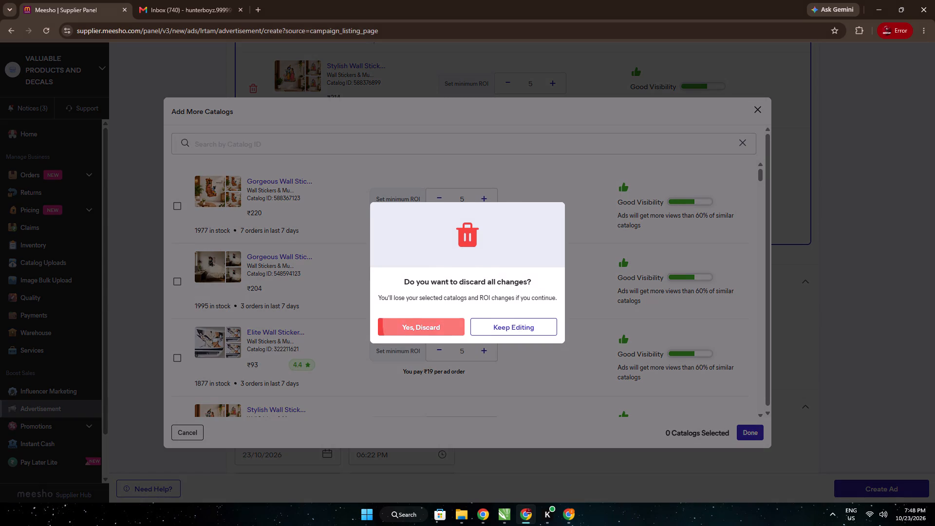
Open the inventory's blocked catalogs and read the blocking reason for Elite Wall Stickers & Murals catalog 322211621.
click(70, 250)
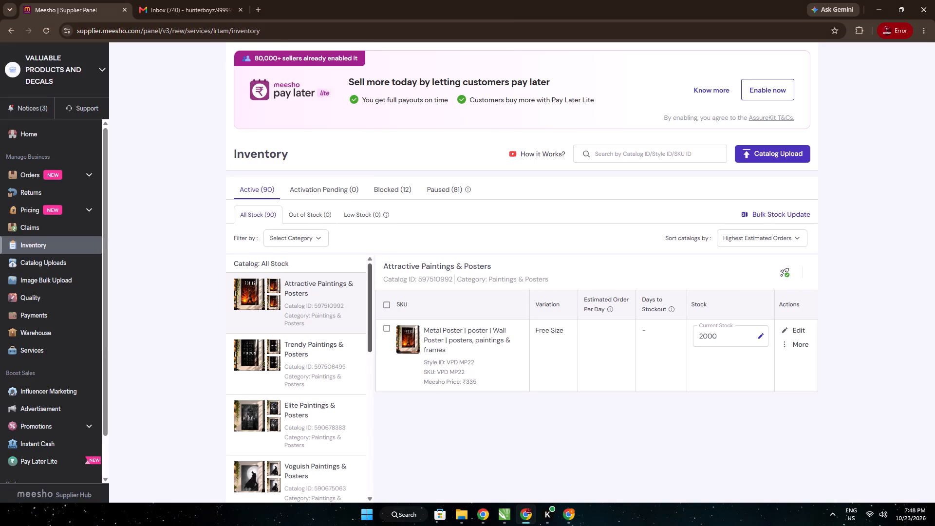
scroll(281, 360, down, 14)
click(379, 180)
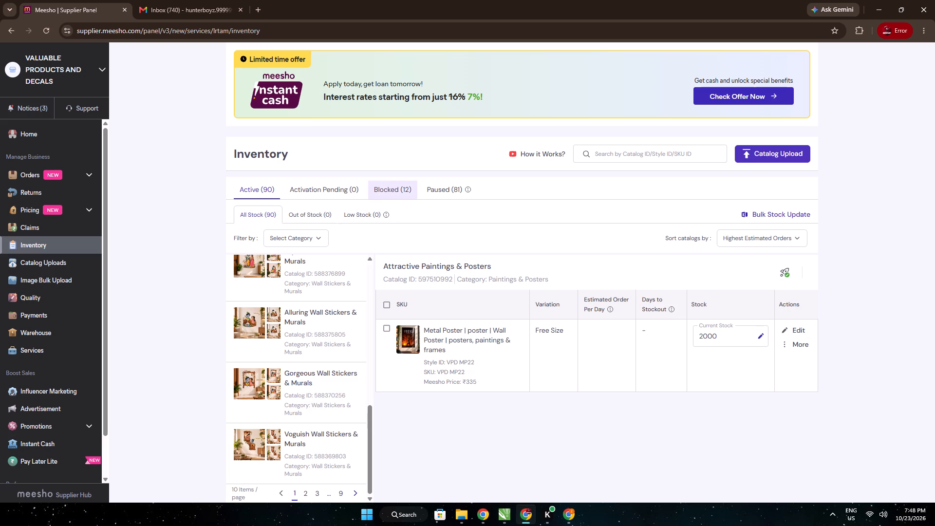
click(386, 192)
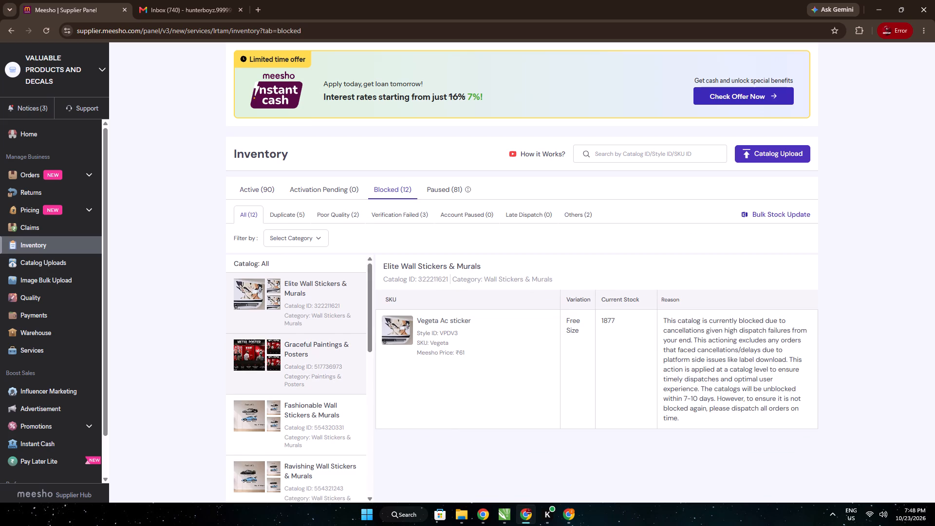
drag(692, 419, 652, 346)
click(633, 357)
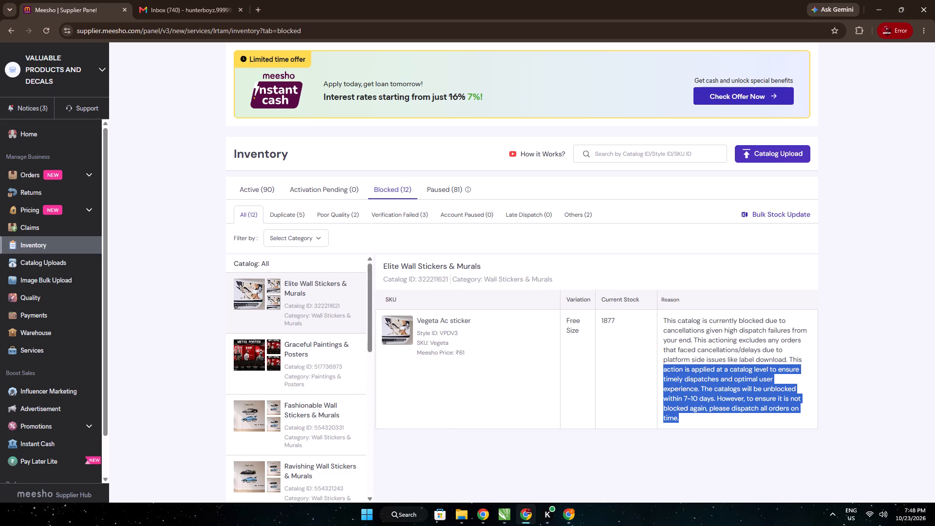
Check the blocking reasons of the Graceful Paintings & Posters and Fashionable Wall Stickers catalogs, and reopen the Elite Wall Stickers catalog.
click(323, 355)
drag(735, 334, 681, 323)
drag(680, 329, 685, 328)
click(764, 329)
drag(767, 324, 656, 328)
click(628, 341)
click(304, 409)
click(316, 316)
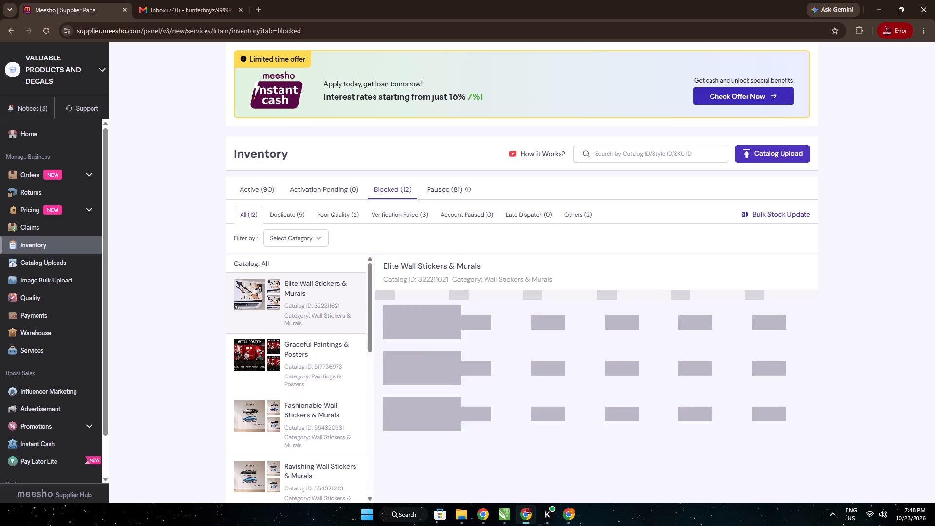
Open the second page of blocked catalogs and read the blocking reason for Fashionable Car Wraps, Decals & Stickers catalog 275709822.
scroll(312, 373, down, 10)
scroll(287, 415, down, 7)
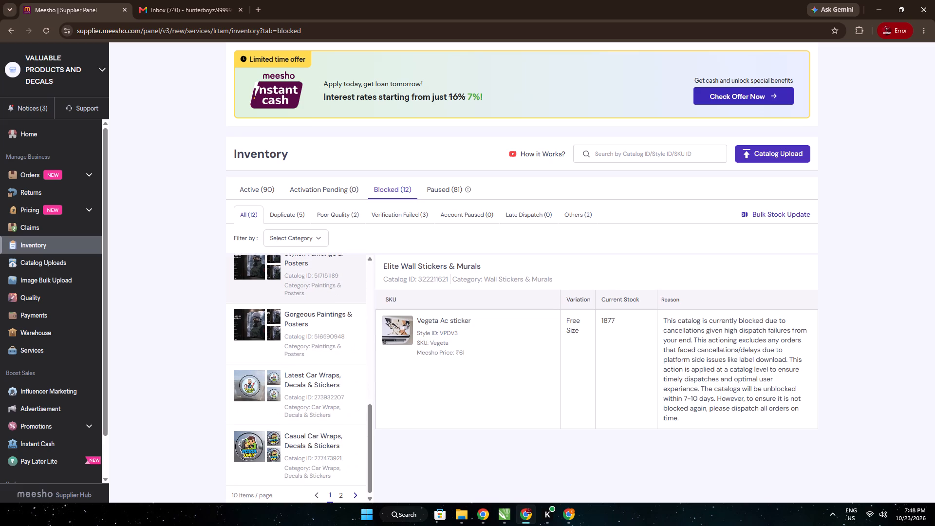
click(345, 499)
click(345, 494)
click(345, 492)
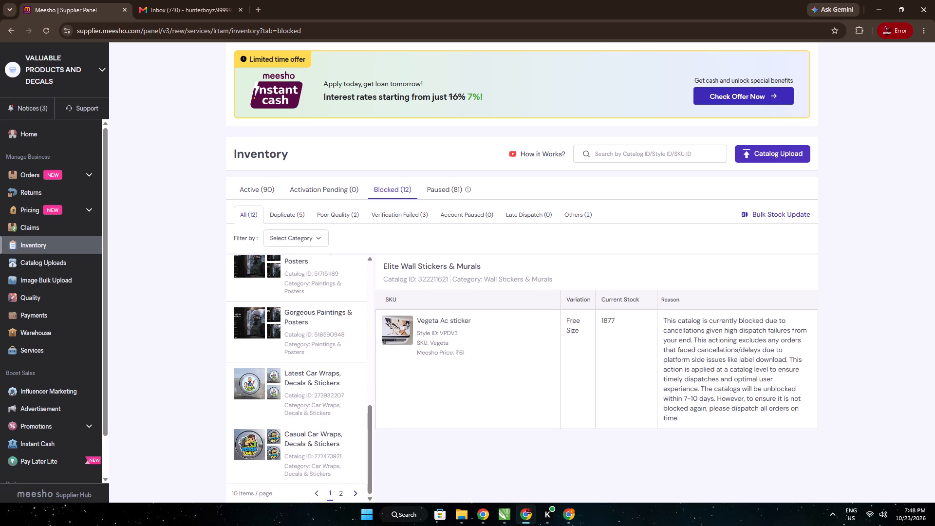
click(344, 493)
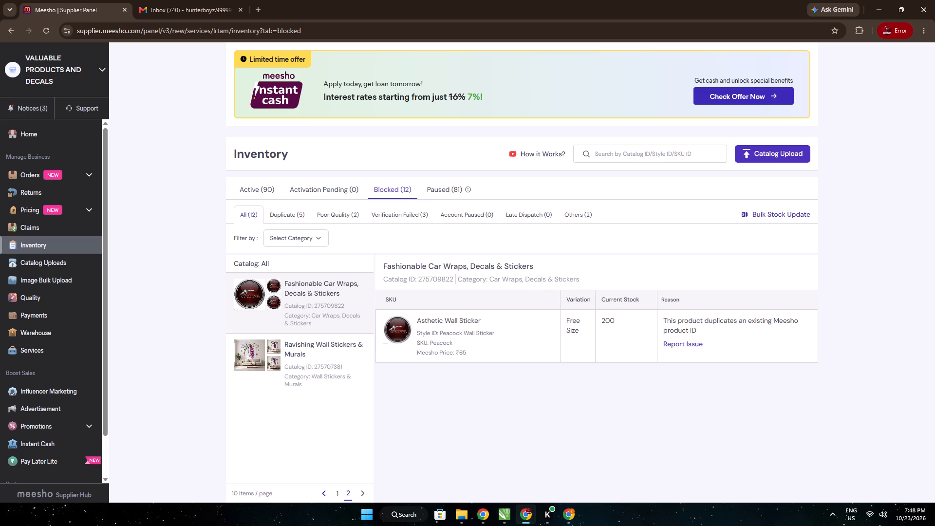
Browse the active inventory catalogs and inspect the details of several Paintings & Posters and Wall Stickers & Murals entries.
click(251, 199)
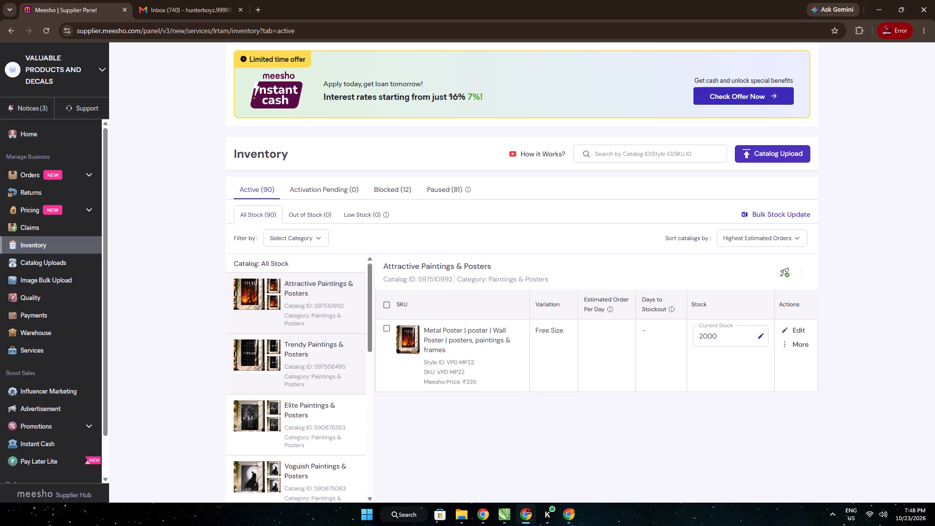
scroll(318, 370, down, 6)
scroll(318, 370, up, 5)
click(311, 356)
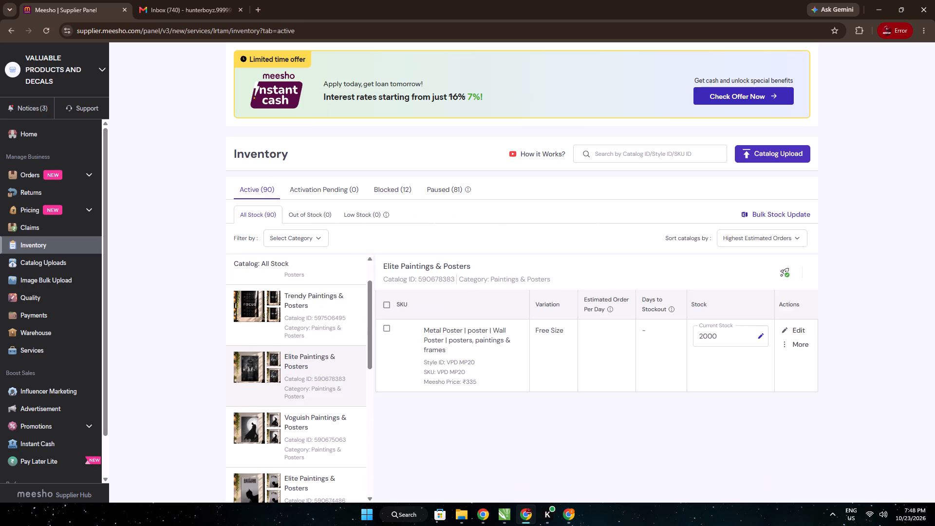
click(296, 432)
scroll(299, 432, down, 4)
click(325, 418)
click(318, 376)
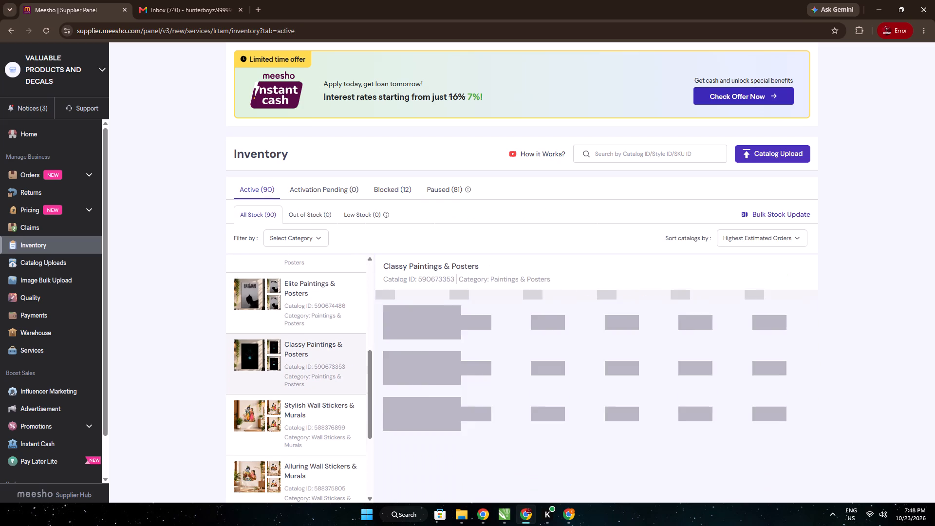
scroll(317, 378, down, 3)
click(303, 423)
click(297, 454)
scroll(298, 451, down, 6)
scroll(300, 432, up, 9)
Open the orders overview and review the orders that are ready to ship.
click(51, 181)
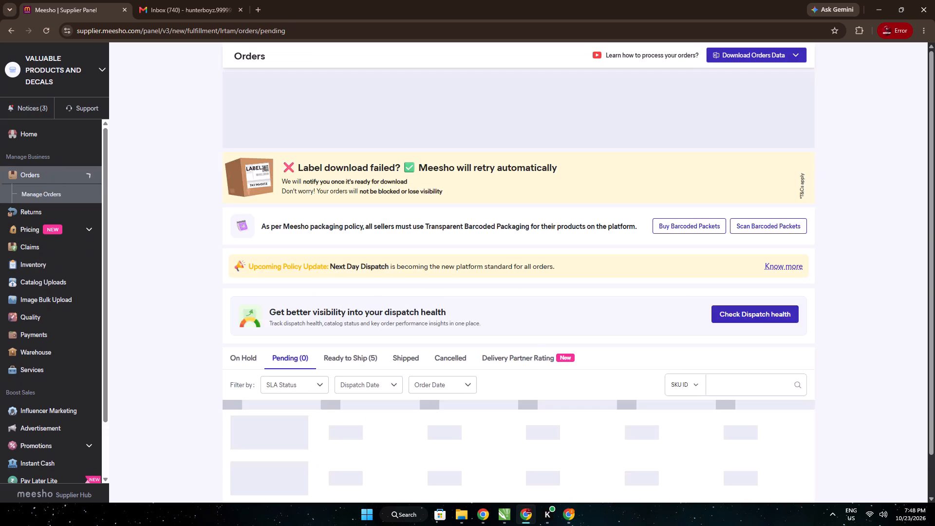
click(506, 281)
scroll(330, 399, down, 4)
scroll(362, 384, up, 4)
click(330, 279)
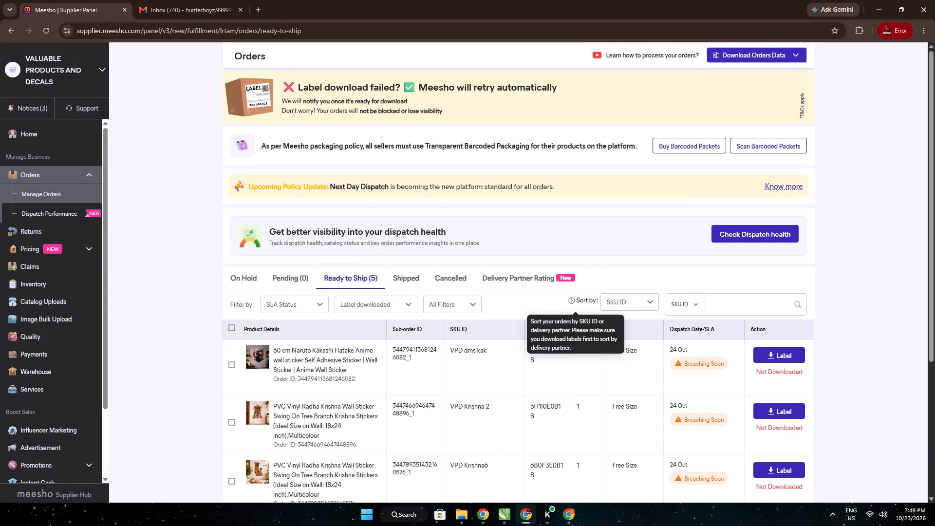
Open the returns overview and examine the return and RTO summary.
click(55, 200)
click(50, 236)
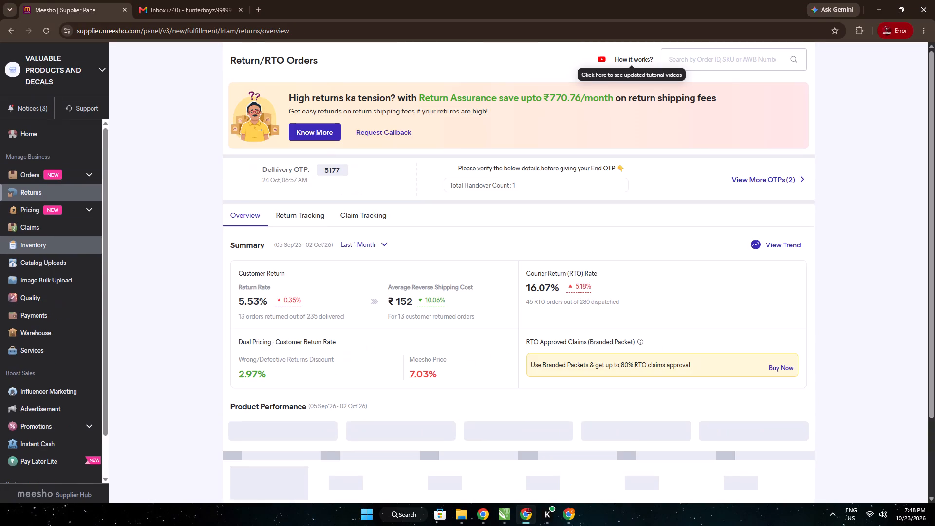
scroll(213, 421, down, 4)
scroll(215, 420, up, 2)
Start a new ad campaign, look at the CPC bid type, and choose ROI Plus with self-selected catalogs.
click(28, 414)
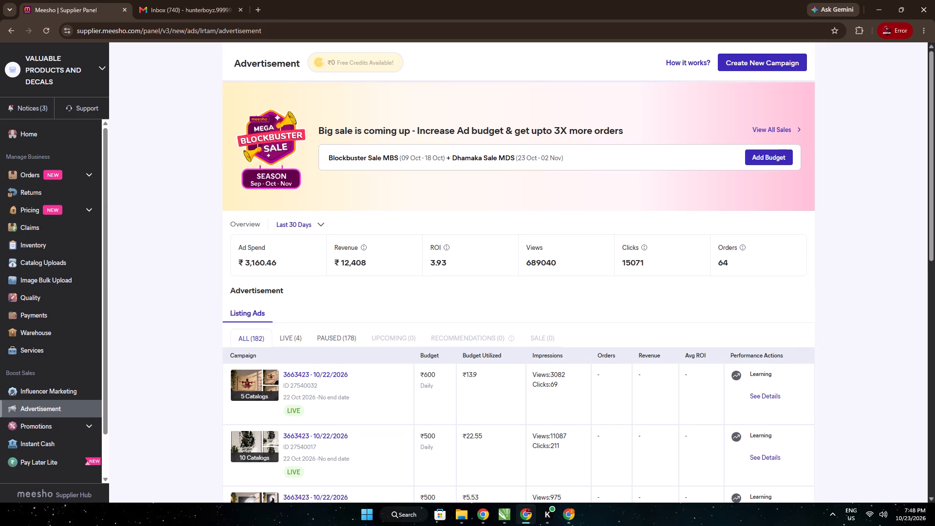
click(781, 63)
scroll(562, 341, down, 4)
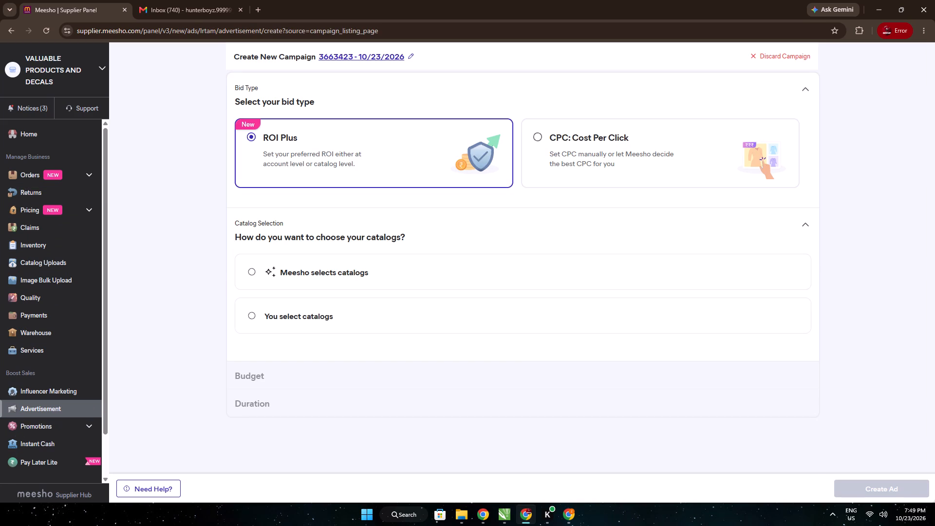
click(628, 164)
scroll(369, 369, down, 2)
scroll(407, 275, up, 2)
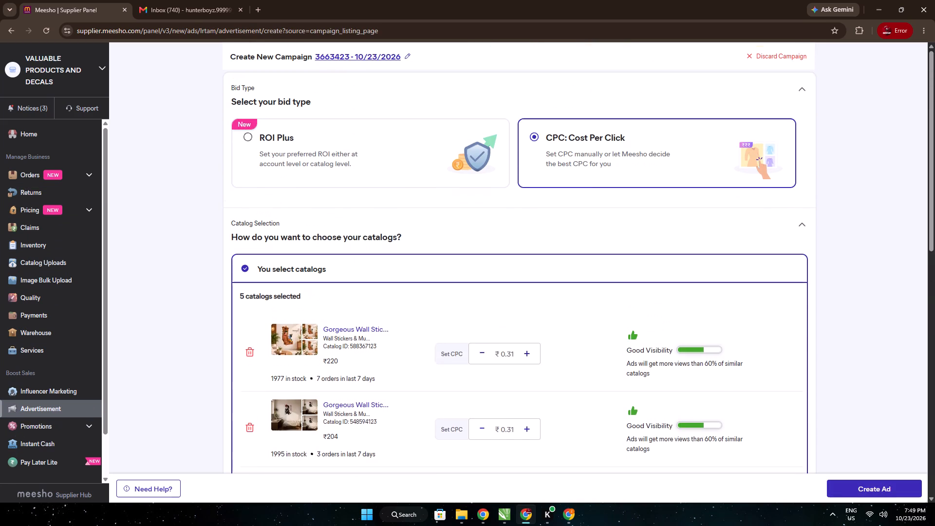
click(380, 143)
click(290, 326)
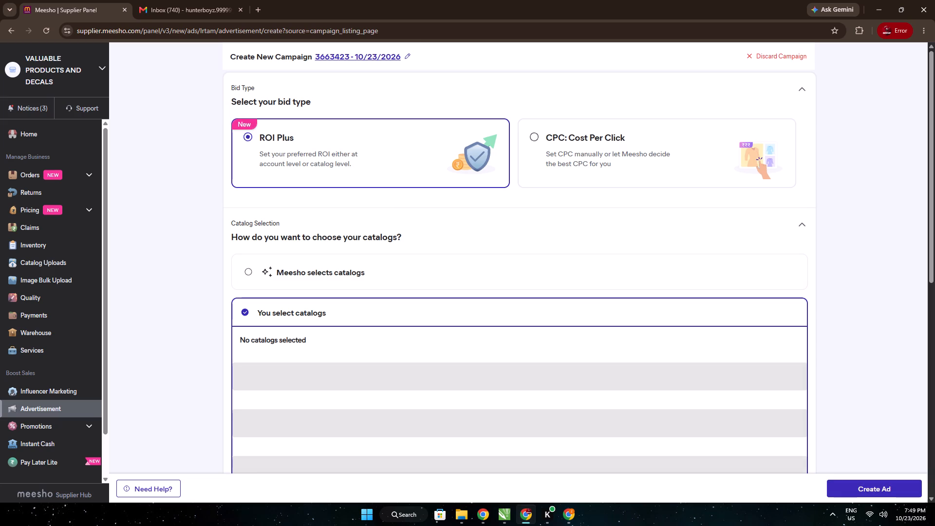
click(245, 313)
scroll(289, 400, down, 8)
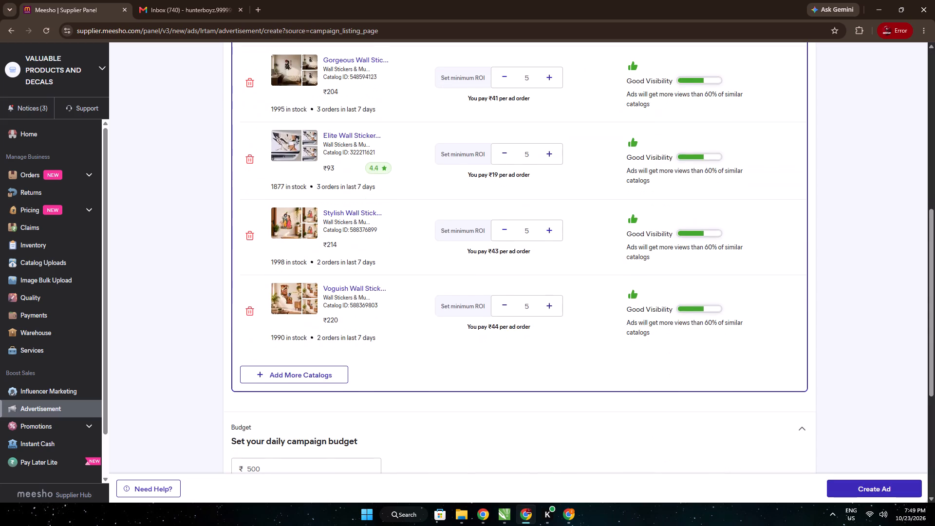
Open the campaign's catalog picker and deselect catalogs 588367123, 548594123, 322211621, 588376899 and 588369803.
click(297, 371)
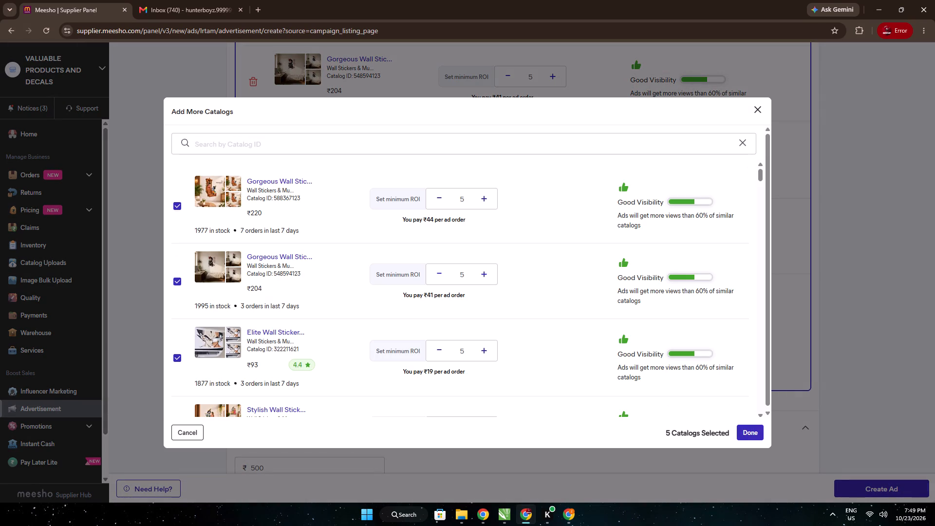
click(178, 206)
click(179, 282)
click(177, 361)
scroll(249, 325, down, 2)
click(180, 338)
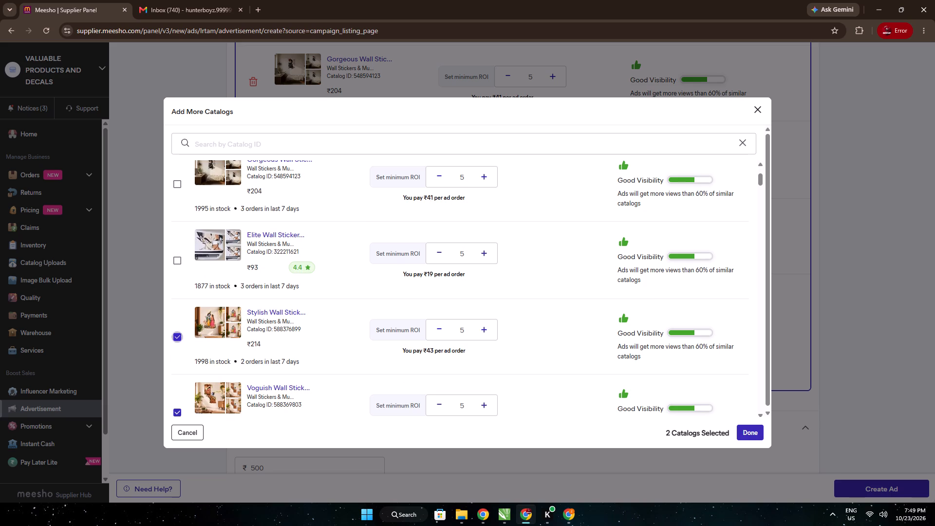
click(179, 408)
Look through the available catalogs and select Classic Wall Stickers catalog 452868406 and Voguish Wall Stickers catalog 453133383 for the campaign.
scroll(285, 338, down, 11)
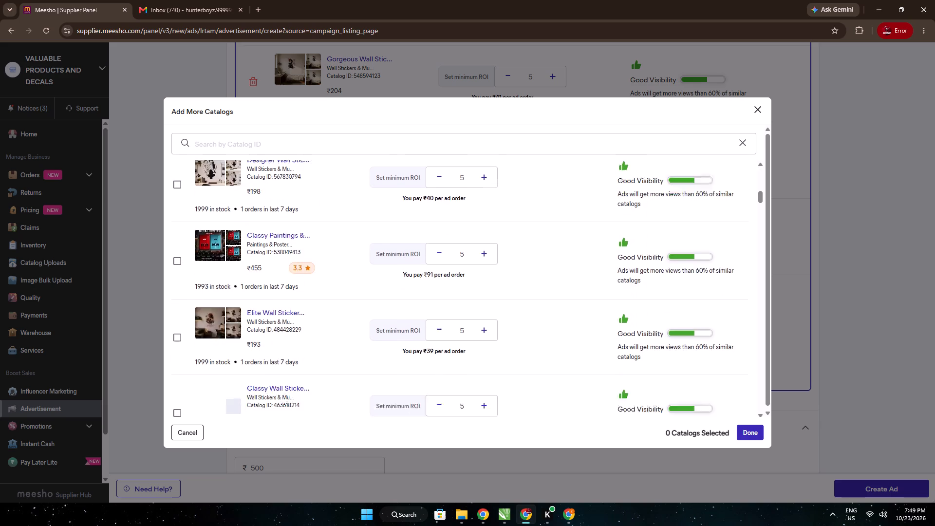
scroll(283, 335, down, 12)
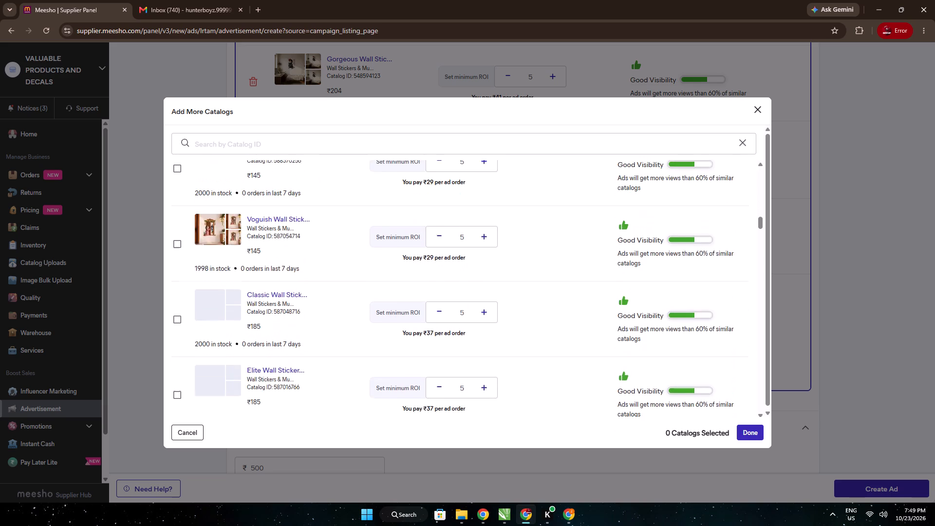
scroll(283, 333, down, 20)
scroll(283, 333, down, 1)
scroll(381, 331, down, 20)
scroll(381, 331, down, 9)
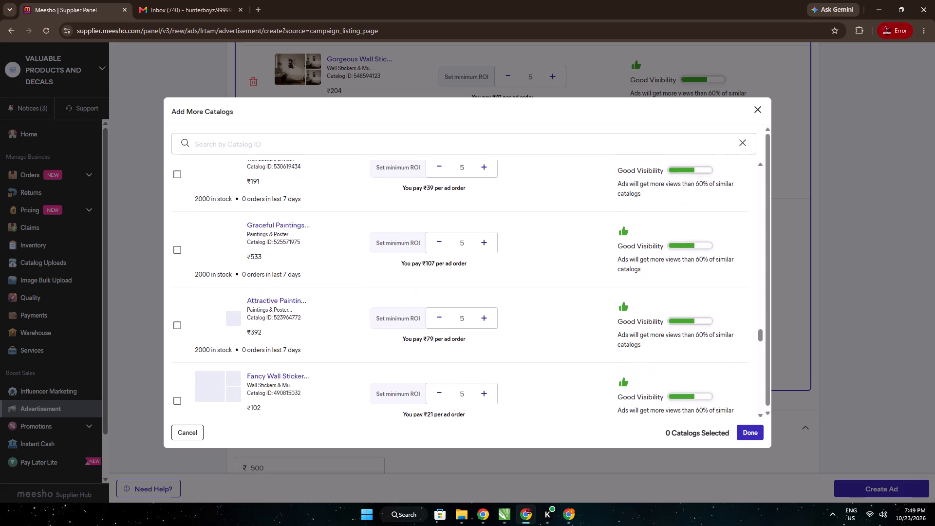
scroll(380, 346, down, 4)
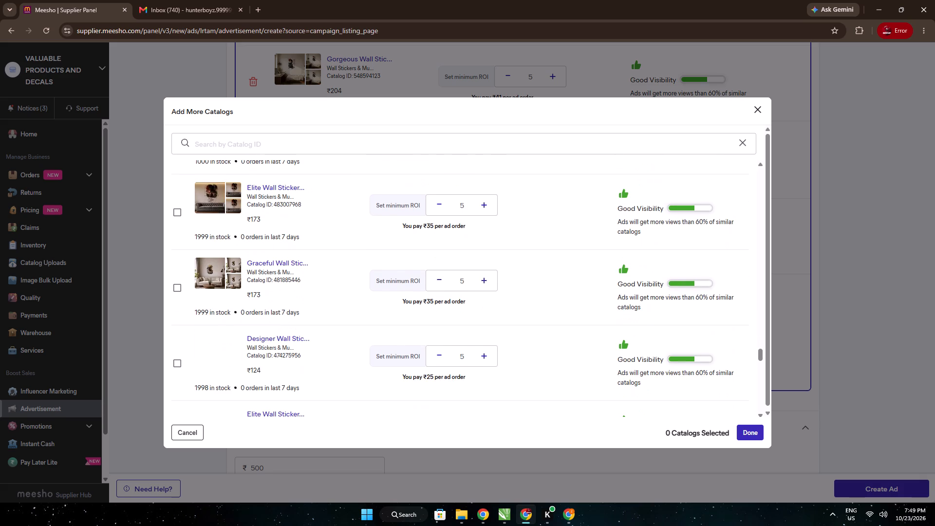
scroll(380, 346, down, 2)
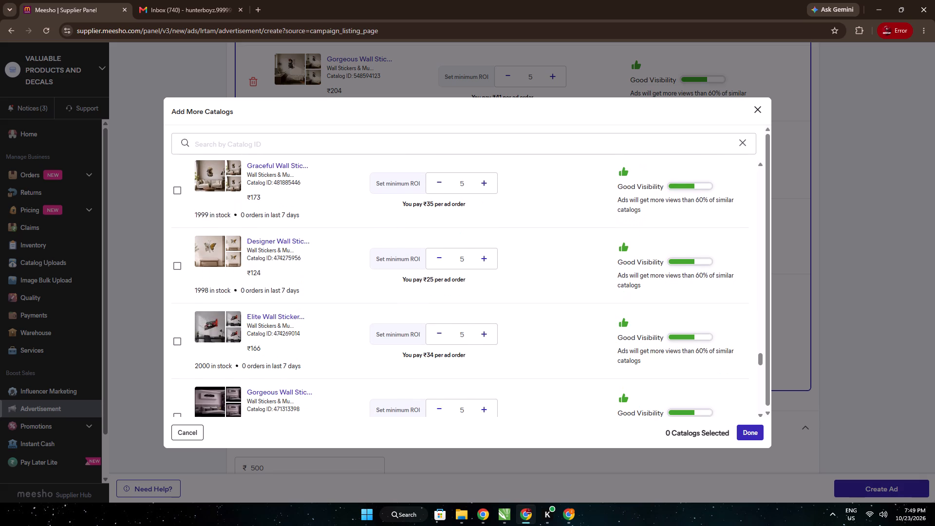
scroll(380, 346, down, 9)
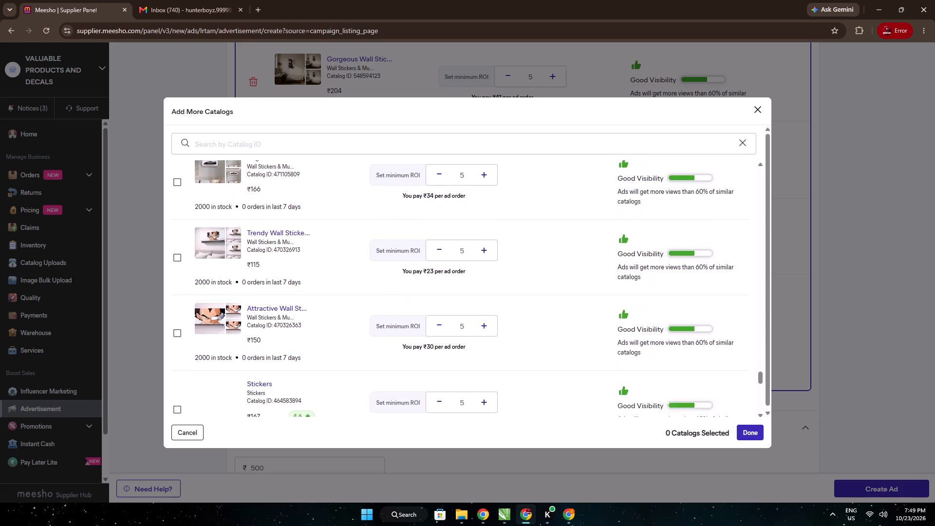
scroll(380, 346, down, 6)
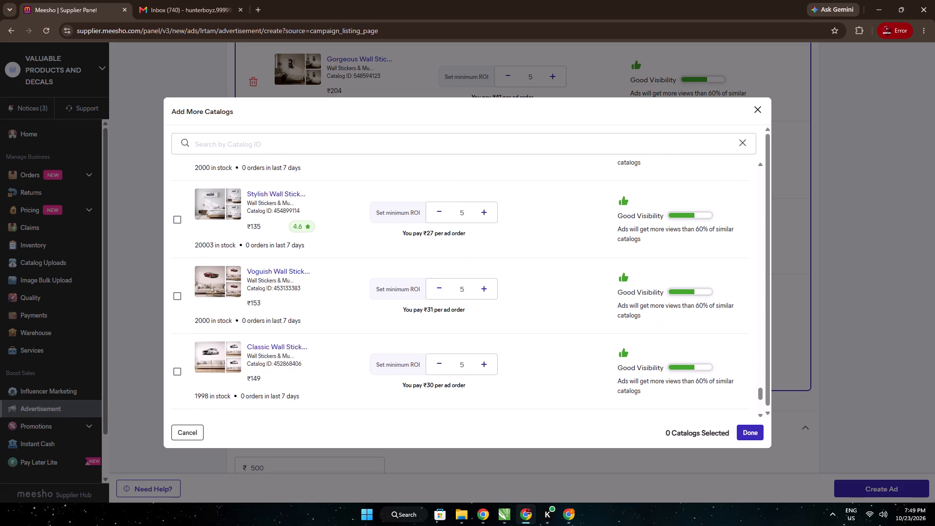
scroll(380, 346, down, 5)
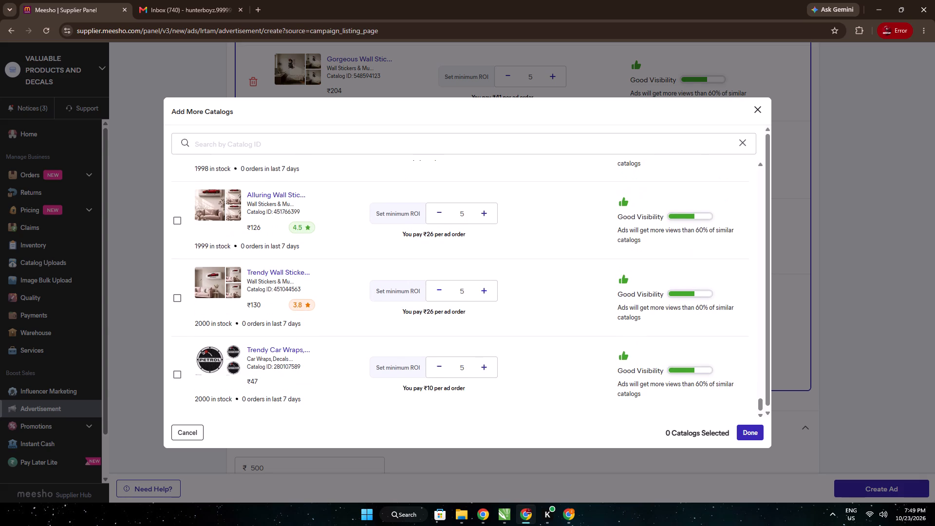
scroll(380, 346, up, 11)
scroll(380, 346, down, 4)
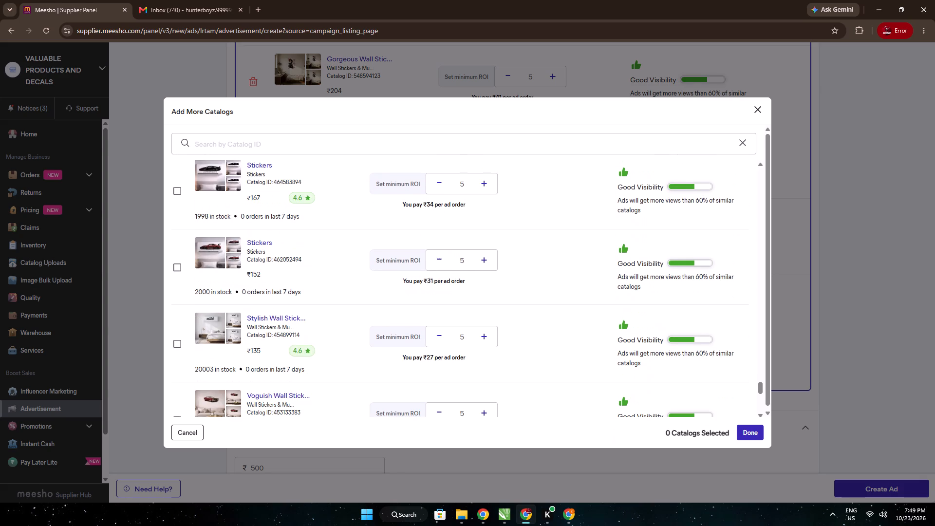
scroll(380, 346, down, 4)
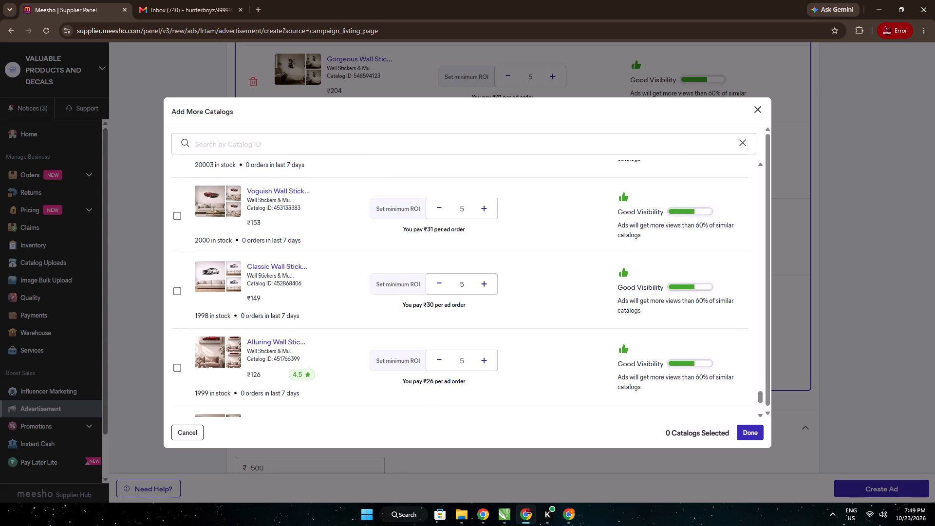
click(175, 291)
scroll(200, 288, up, 2)
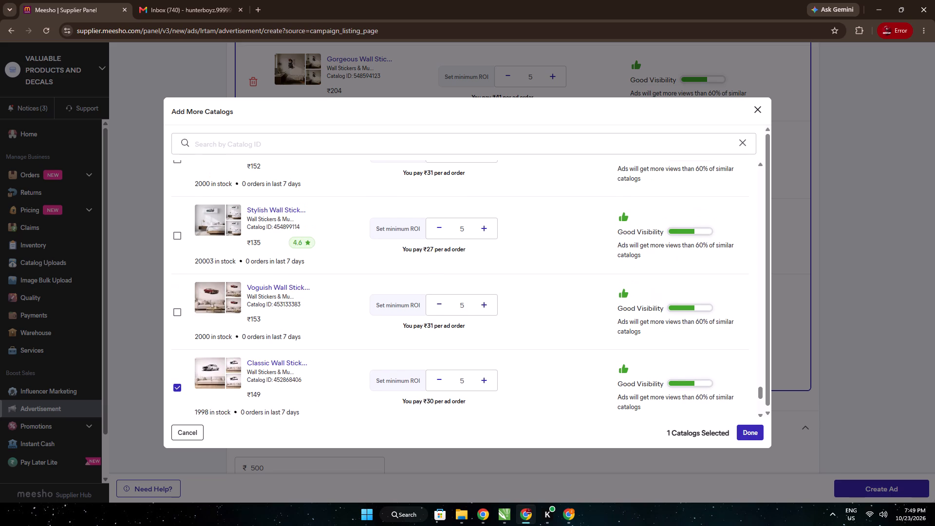
click(175, 311)
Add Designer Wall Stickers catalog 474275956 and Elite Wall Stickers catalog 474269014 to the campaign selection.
scroll(284, 308, up, 4)
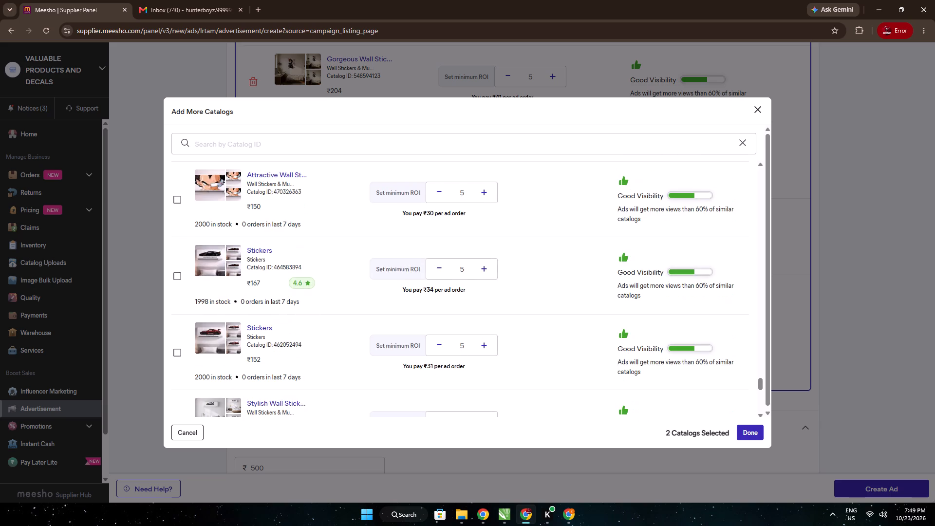
scroll(284, 308, up, 8)
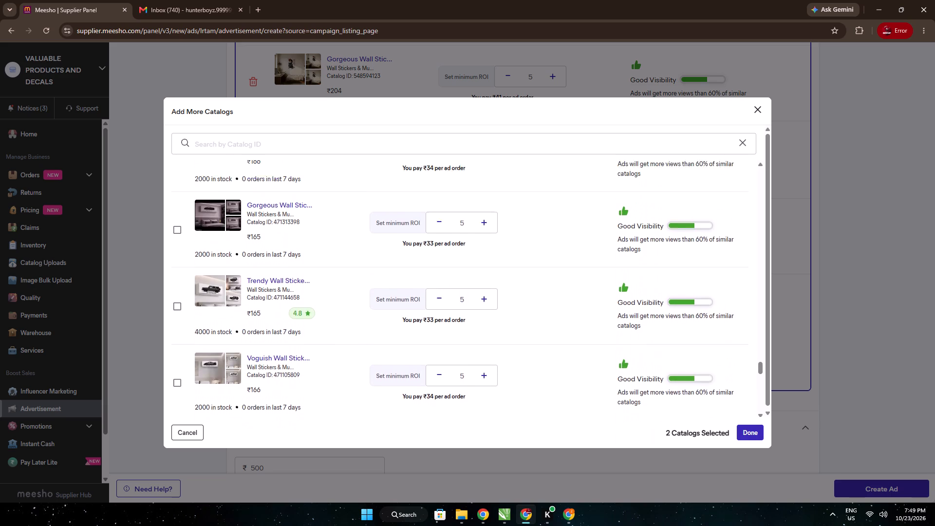
scroll(284, 308, up, 3)
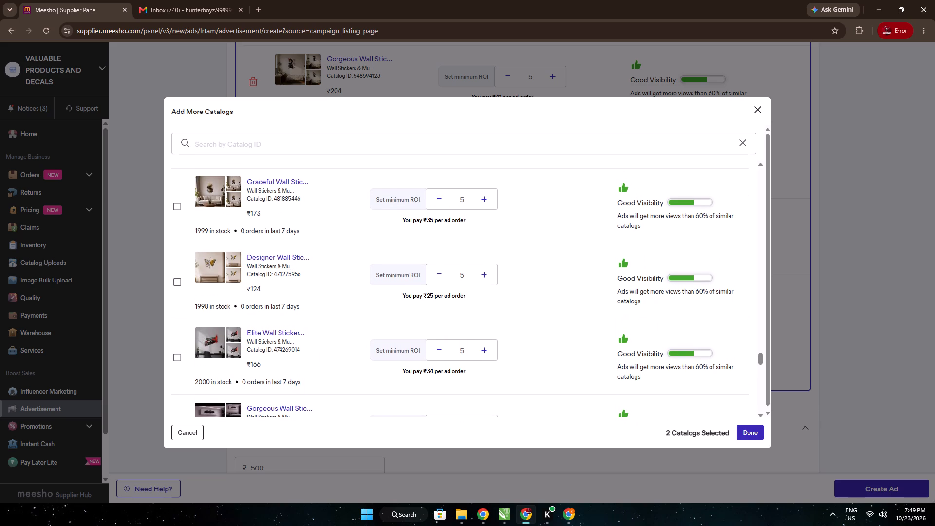
click(175, 285)
click(178, 356)
click(464, 270)
click(456, 272)
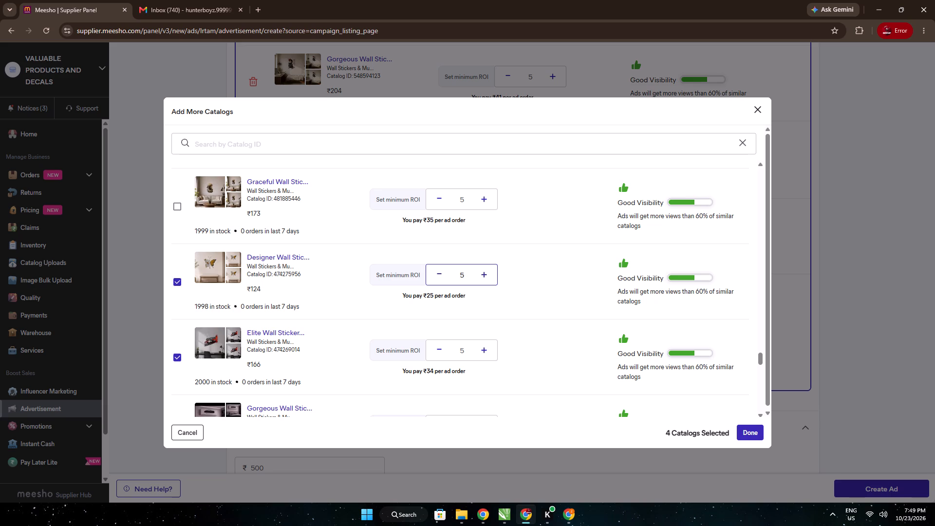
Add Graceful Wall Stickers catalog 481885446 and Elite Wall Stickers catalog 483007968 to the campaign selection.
scroll(365, 318, up, 2)
click(176, 303)
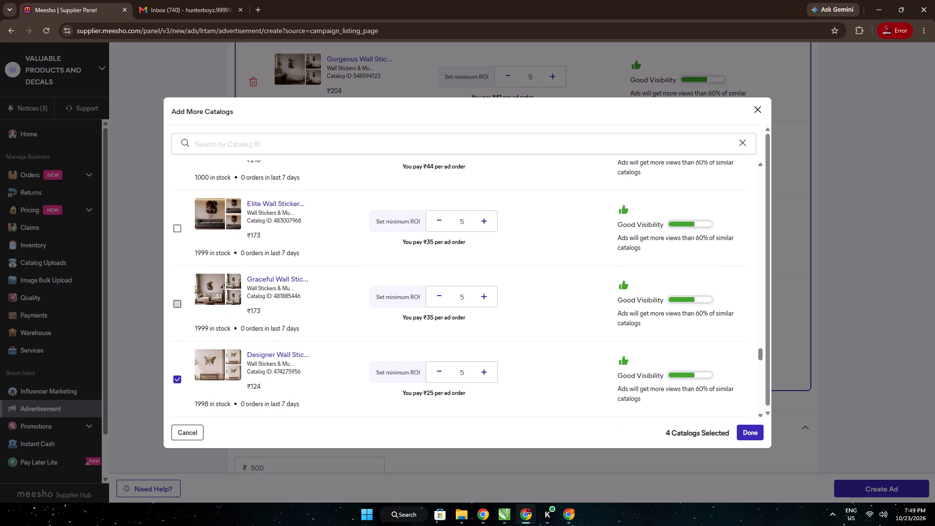
scroll(252, 294, up, 1)
click(184, 279)
click(181, 279)
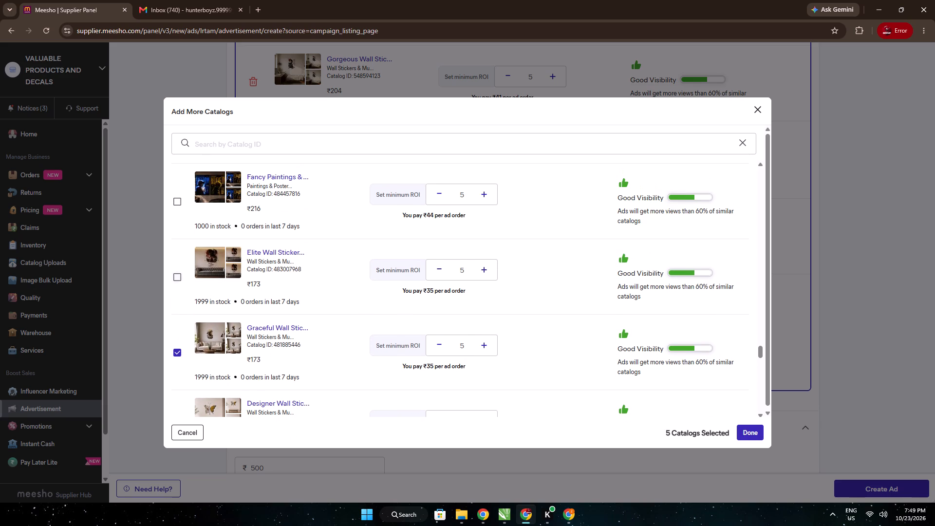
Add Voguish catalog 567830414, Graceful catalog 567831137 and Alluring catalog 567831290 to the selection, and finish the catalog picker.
scroll(288, 291, up, 11)
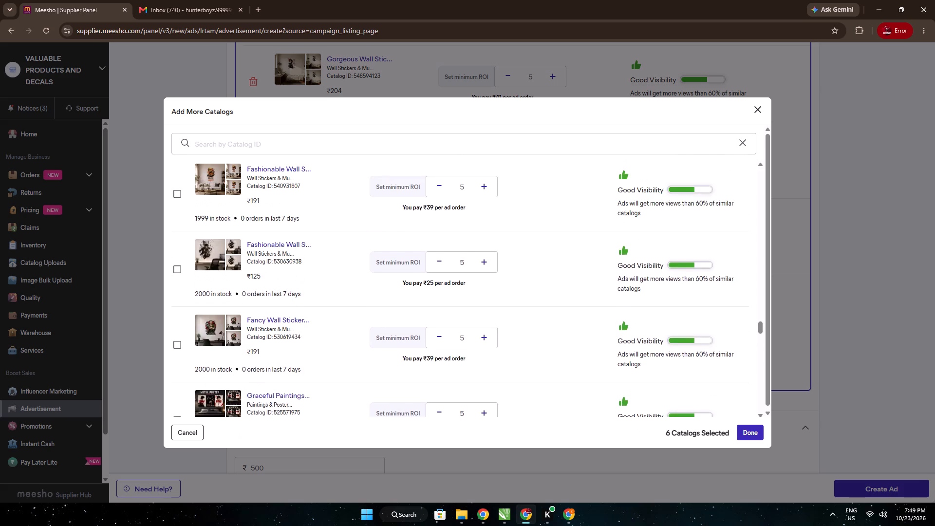
scroll(394, 284, up, 4)
scroll(324, 332, down, 1)
scroll(324, 332, up, 5)
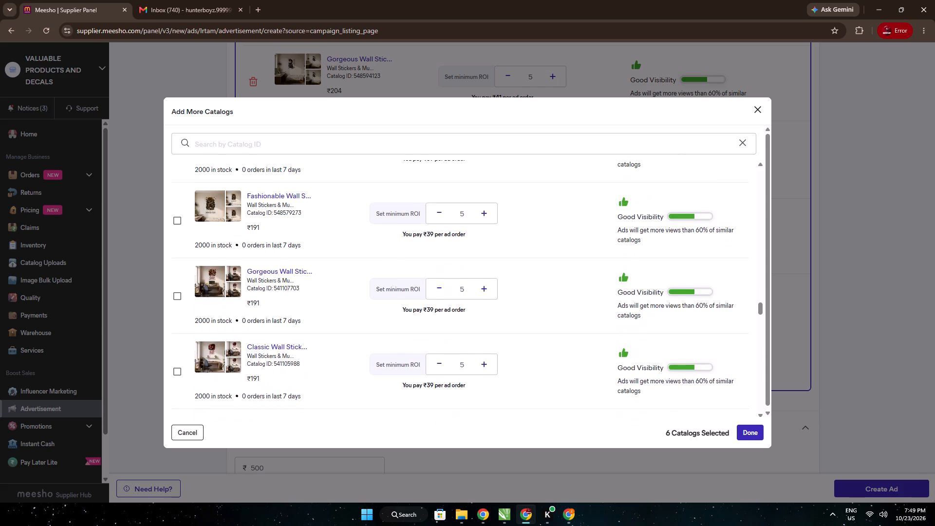
scroll(324, 332, up, 2)
scroll(411, 317, up, 5)
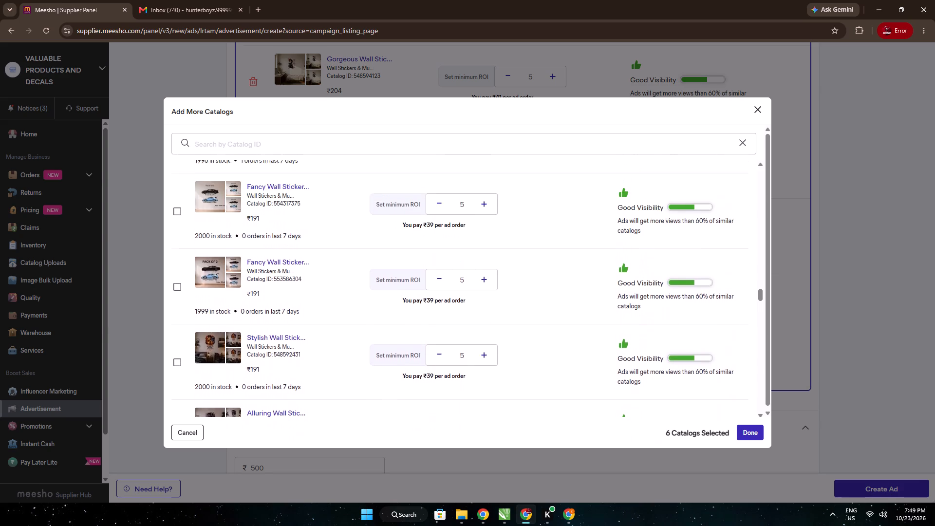
scroll(411, 317, up, 9)
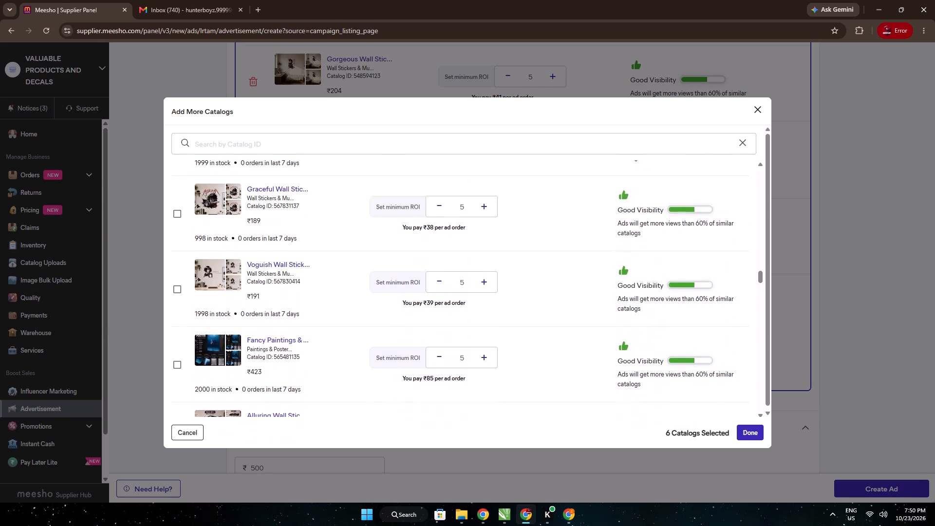
scroll(415, 330, up, 2)
scroll(468, 355, down, 2)
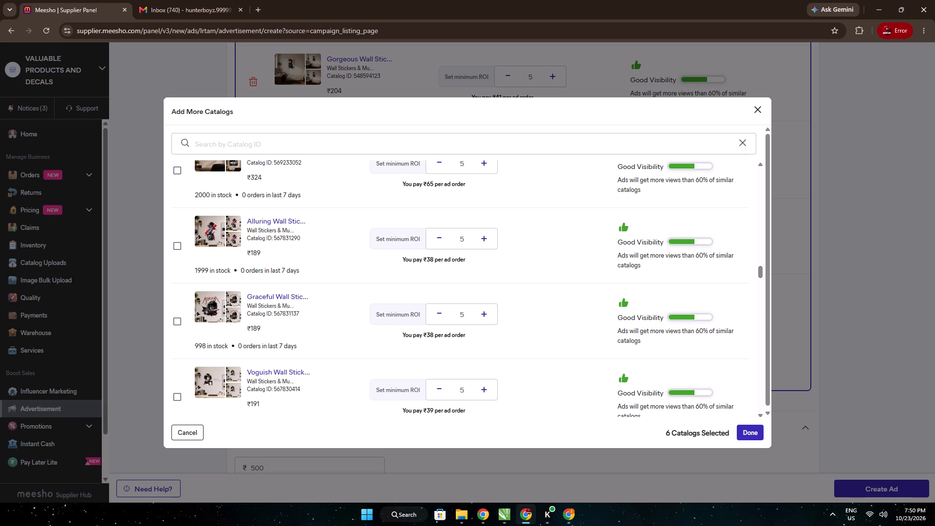
click(176, 398)
double_click(170, 323)
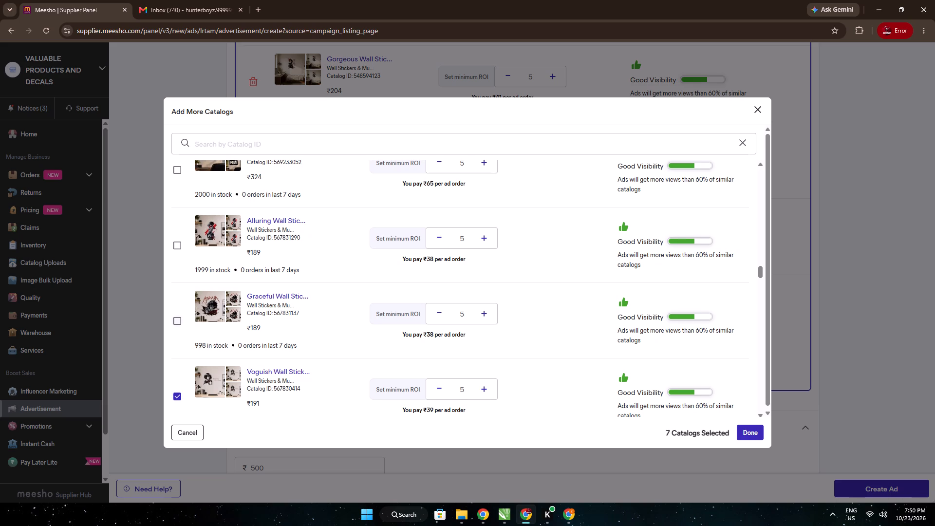
click(178, 243)
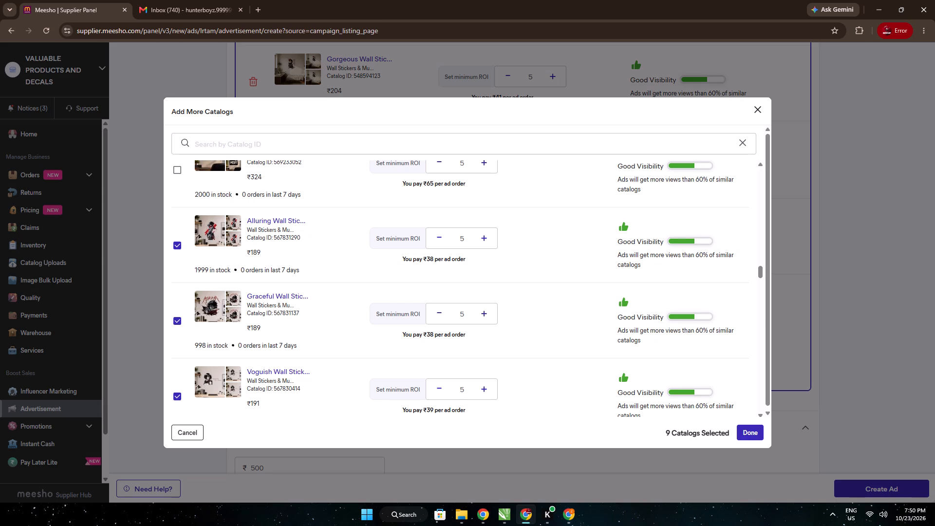
click(737, 435)
Set the daily campaign budget to the recommended ₹900.
scroll(427, 260, up, 3)
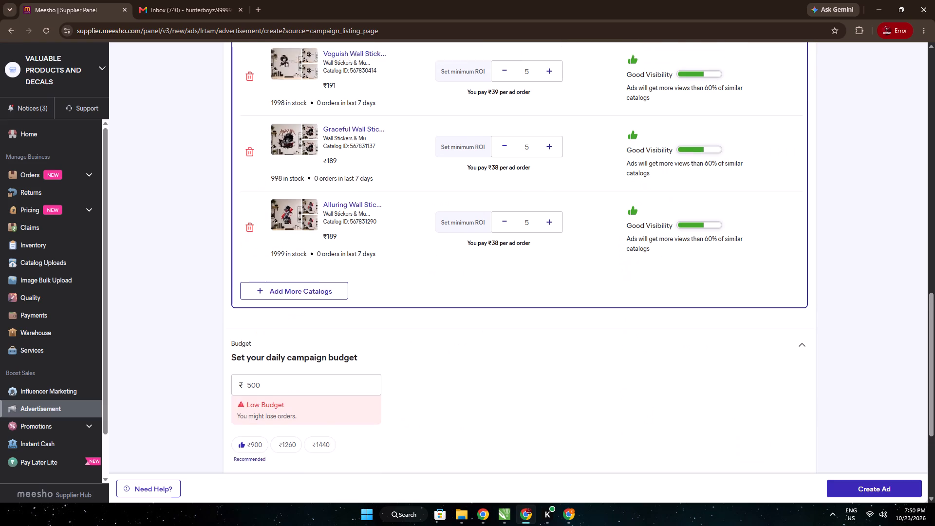
scroll(443, 289, down, 5)
click(235, 328)
click(242, 330)
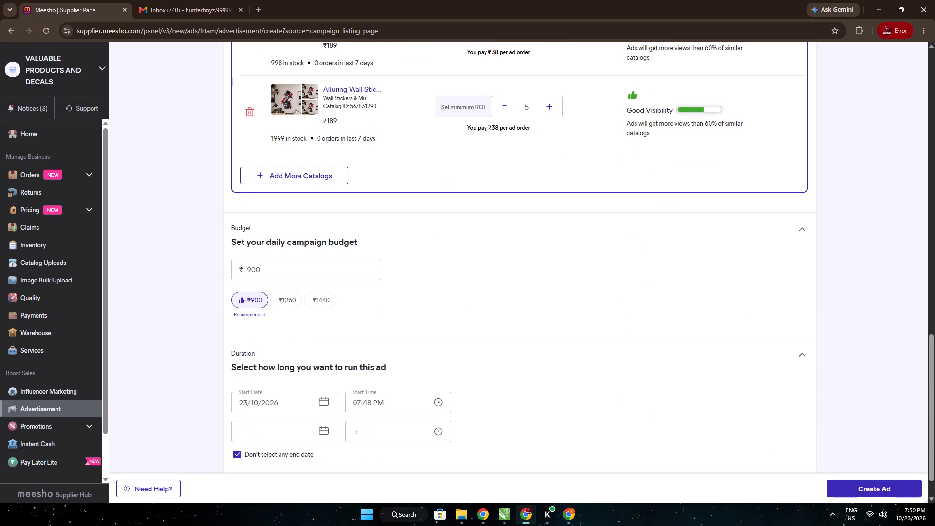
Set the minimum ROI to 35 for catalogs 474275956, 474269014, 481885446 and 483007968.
scroll(540, 308, up, 9)
click(522, 91)
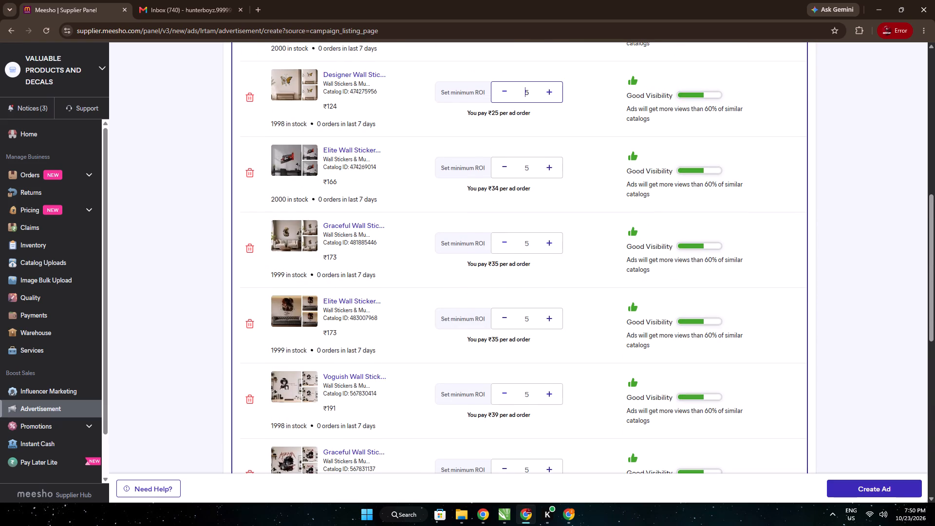
key(3)
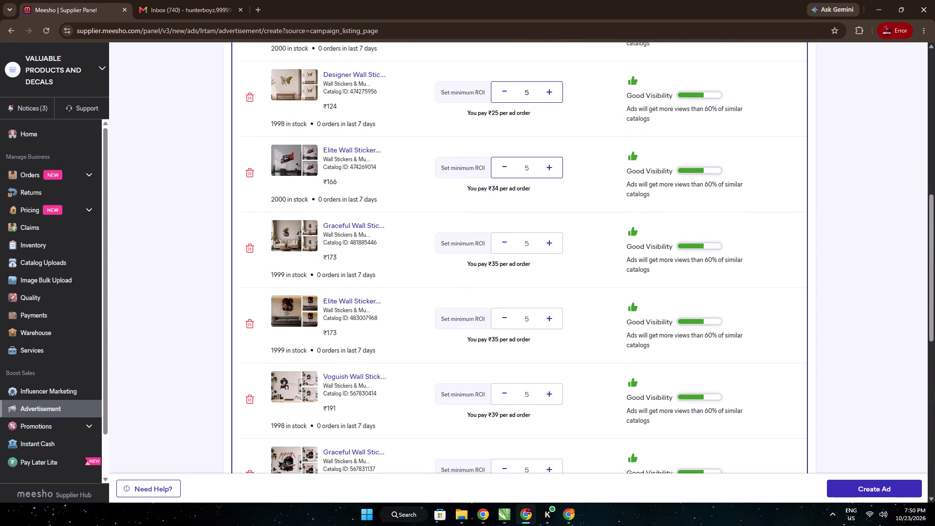
click(523, 169)
key(3)
click(522, 245)
key(3)
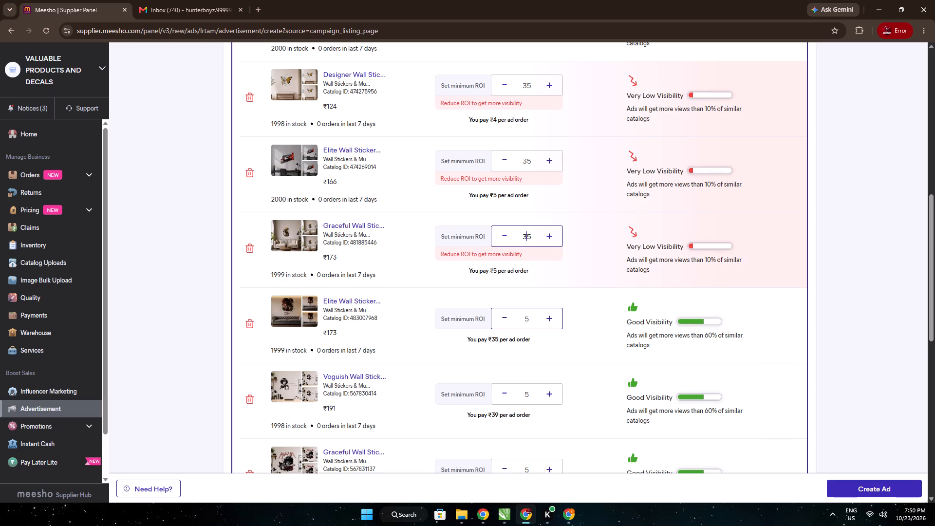
click(521, 321)
key(3)
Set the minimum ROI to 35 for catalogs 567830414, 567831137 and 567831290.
scroll(521, 324, down, 3)
click(524, 246)
key(3)
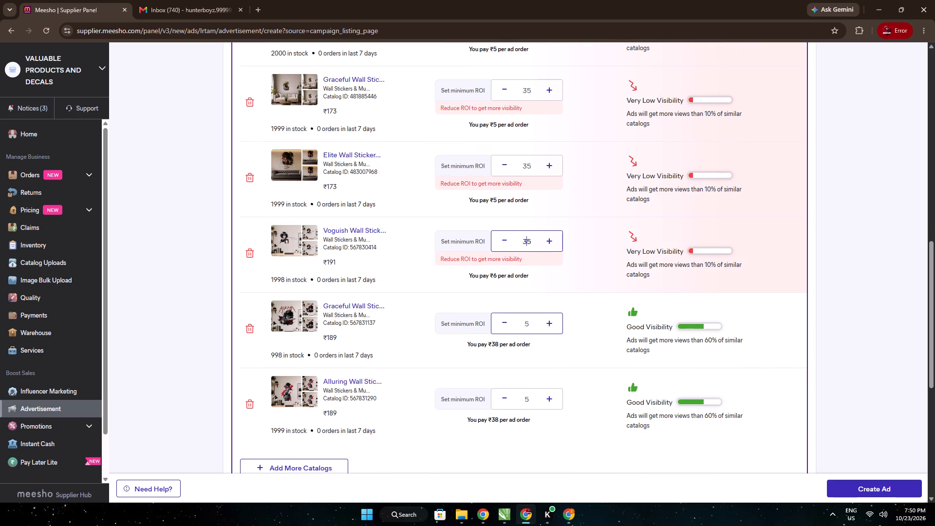
click(520, 323)
key(3)
click(521, 396)
key(3)
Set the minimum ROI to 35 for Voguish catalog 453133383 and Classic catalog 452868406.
scroll(553, 399, up, 4)
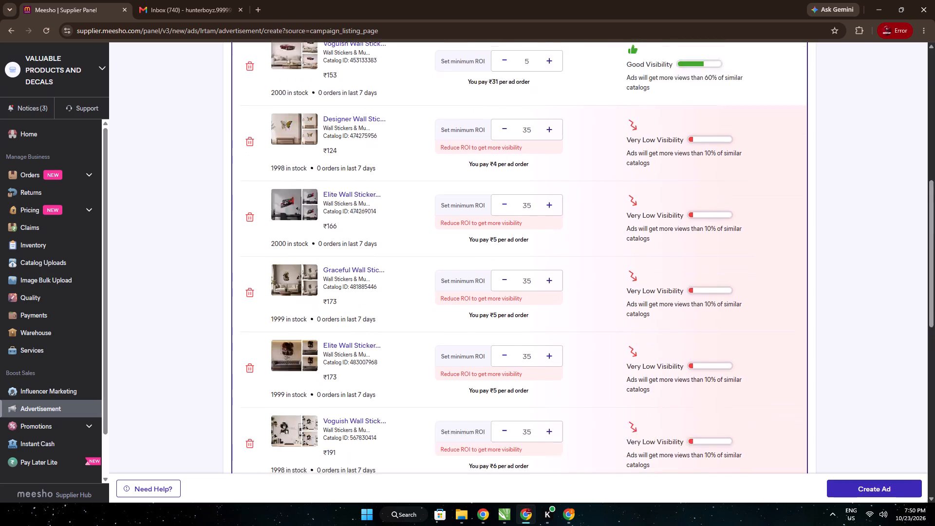
scroll(553, 399, up, 5)
click(522, 309)
key(3)
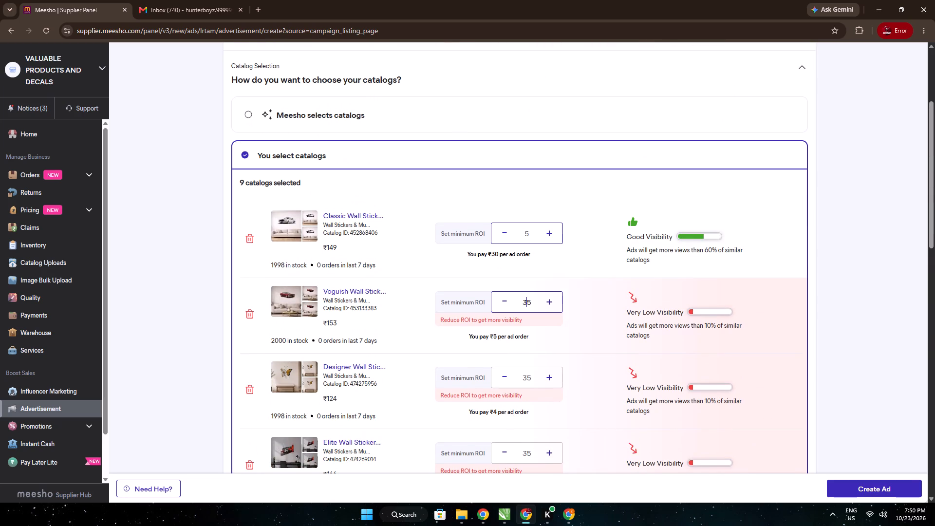
click(521, 232)
key(3)
Create the ad, submit the campaign after reviewing its catalogs, and check it in the campaign list.
scroll(597, 385, down, 19)
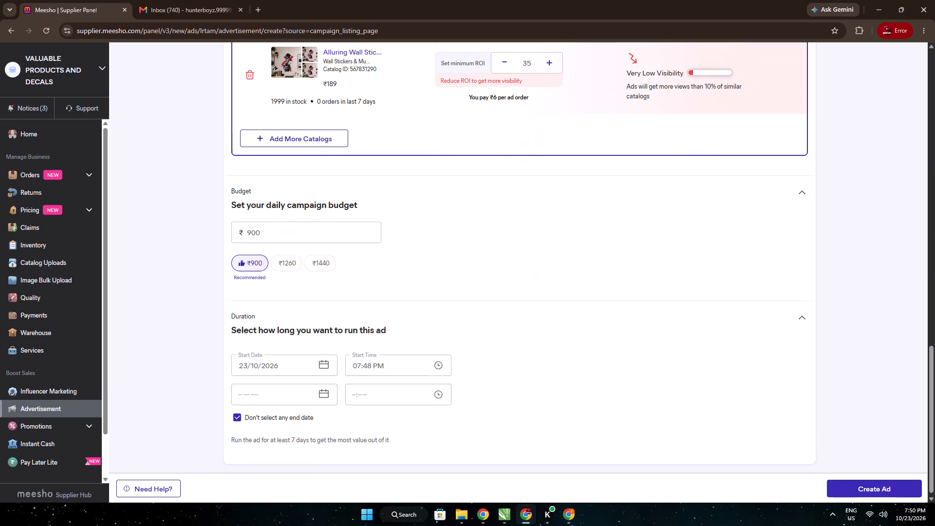
click(844, 485)
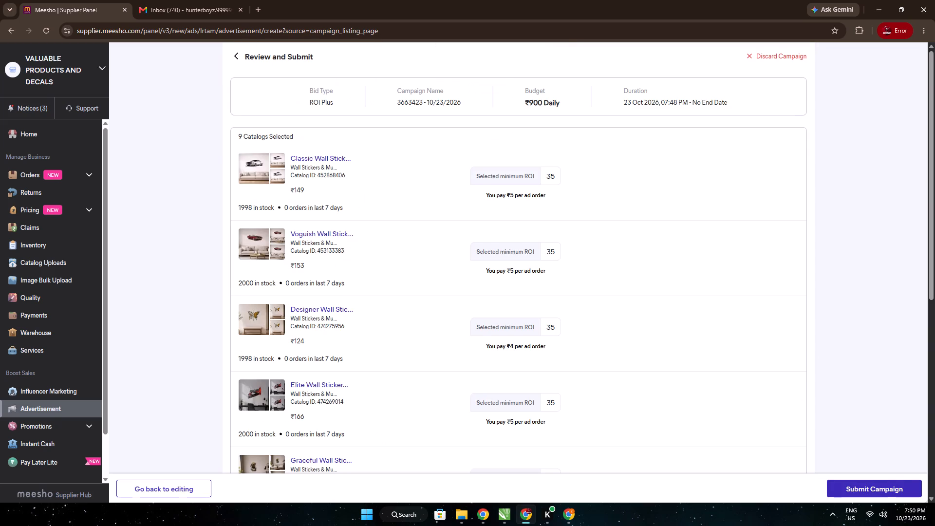
scroll(657, 357, down, 17)
click(867, 485)
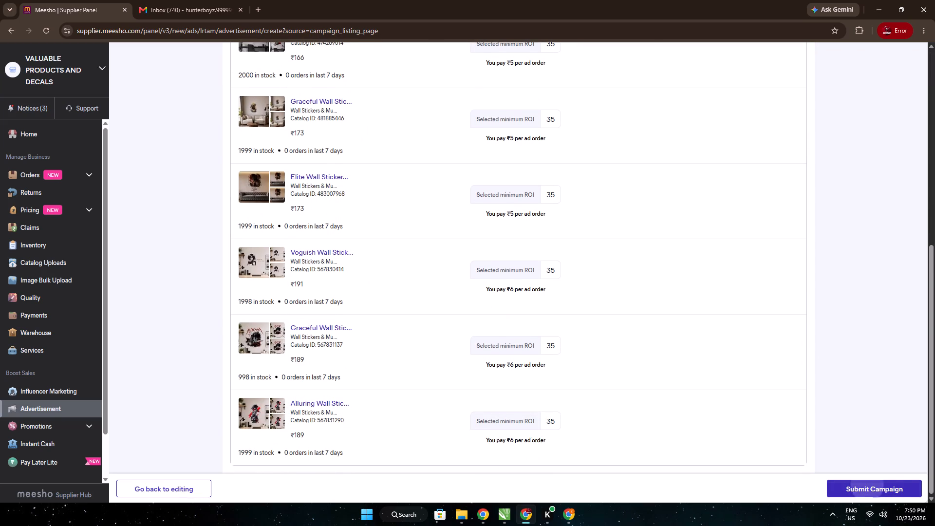
click(467, 329)
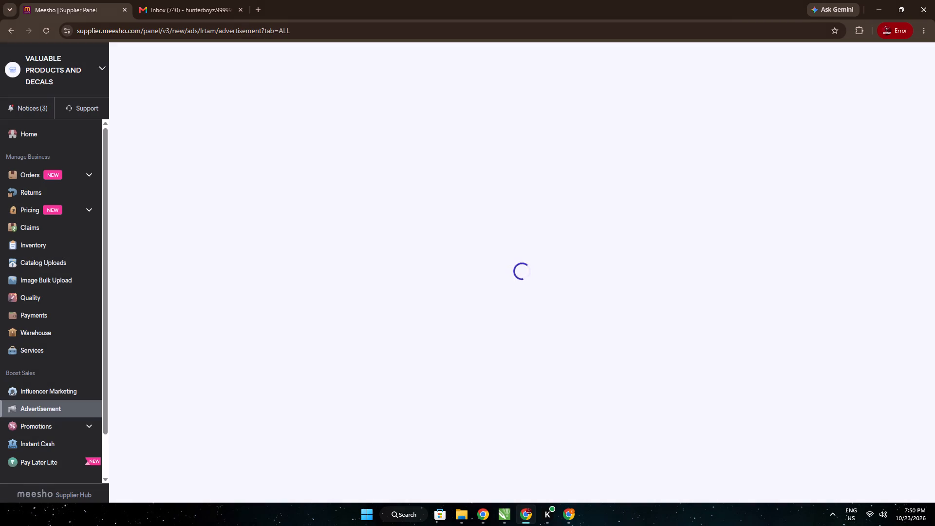
scroll(501, 368, down, 4)
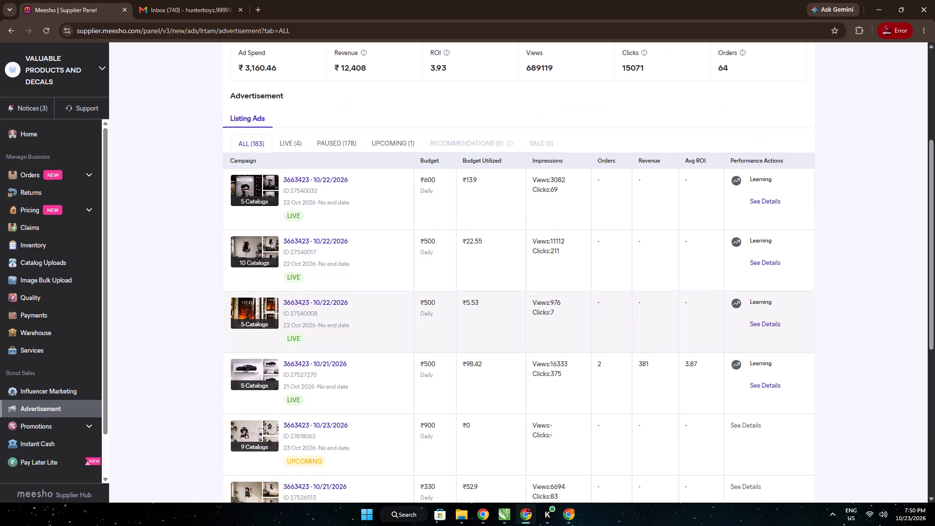
scroll(505, 344, down, 4)
scroll(505, 344, up, 1)
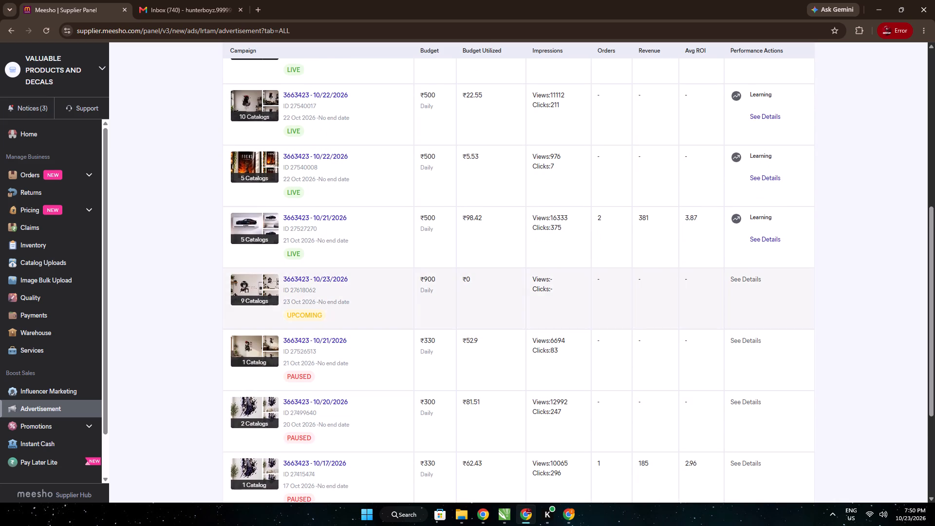
scroll(384, 215, up, 5)
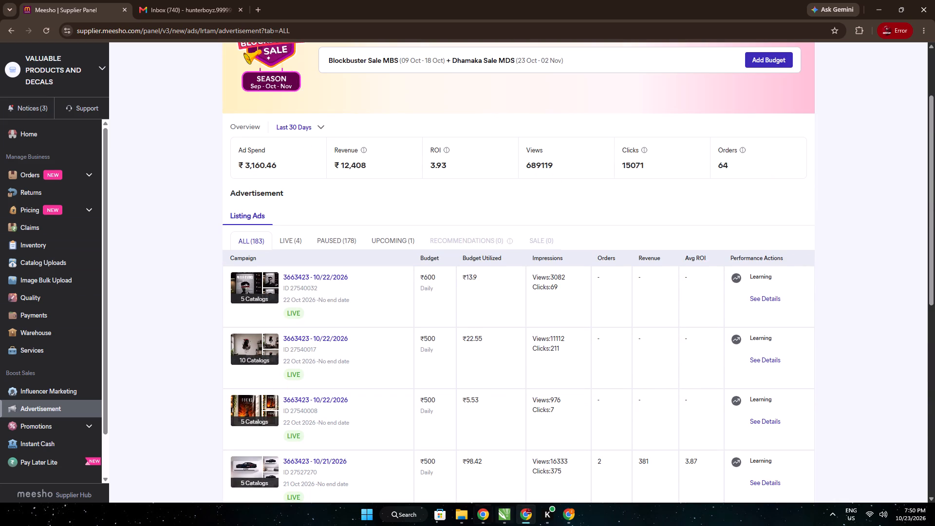
Switch to the browser window with Snapdeal and send the message "upload kardo" in the Al baba chat.
click(487, 516)
click(581, 522)
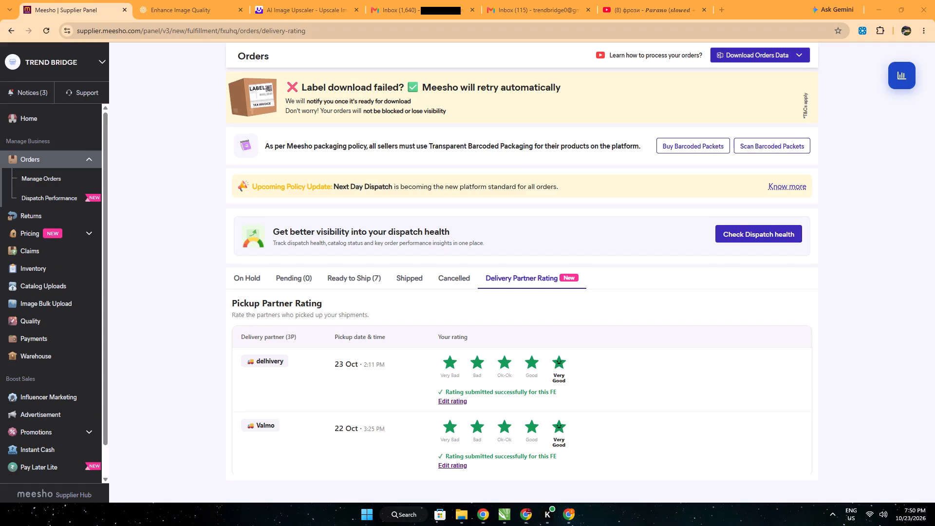
click(573, 519)
click(200, 0)
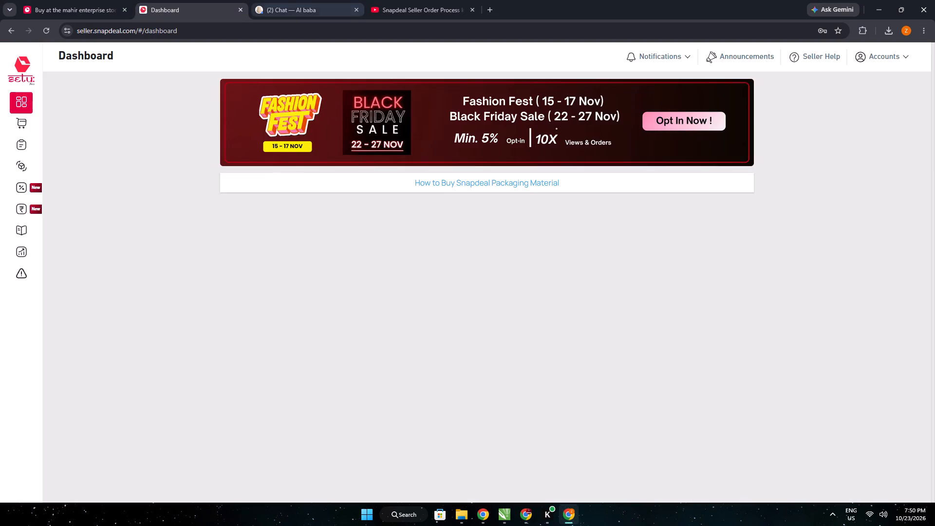
click(277, 0)
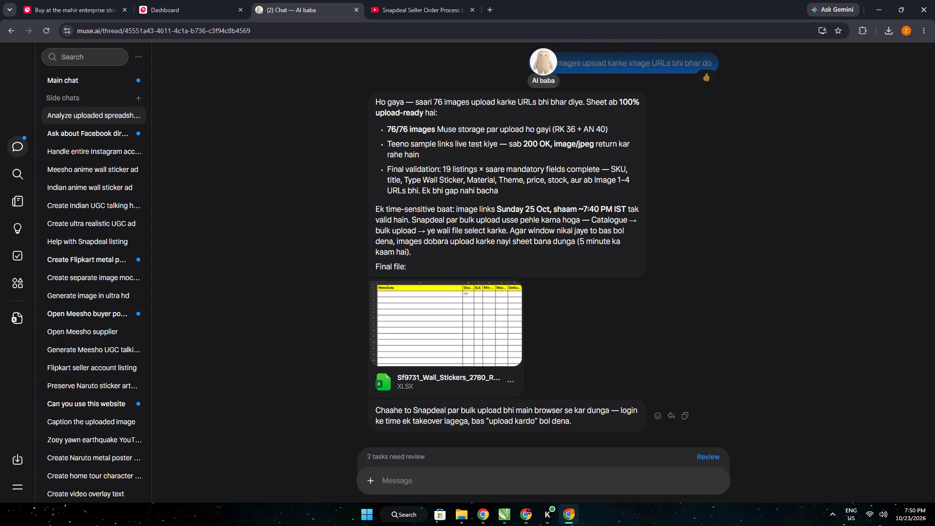
drag(490, 420, 533, 423)
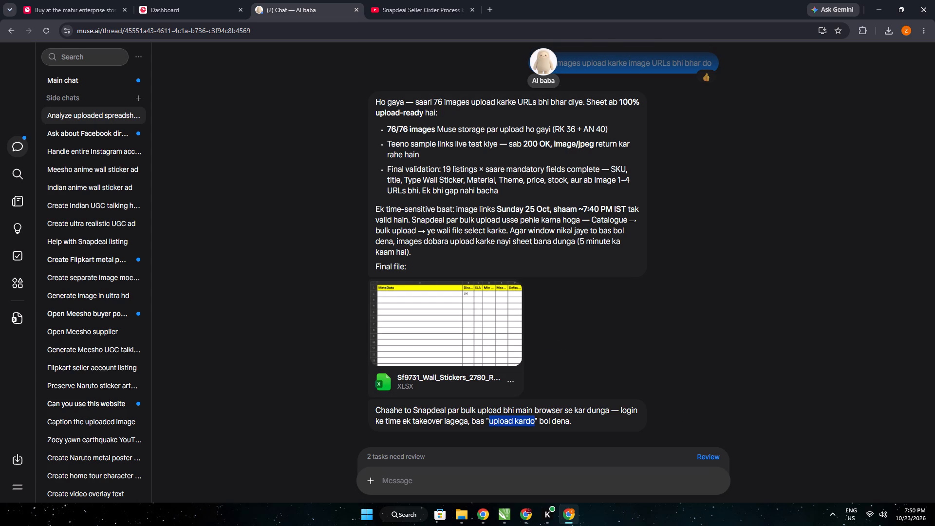
key(ctrl+c)
ctrl+click(493, 479)
key(ctrl+v)
click(711, 485)
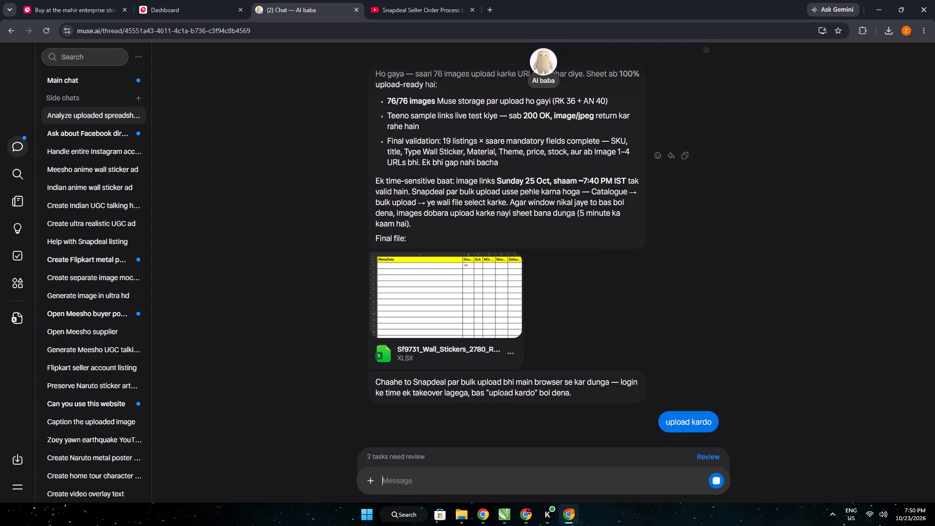
Look at the Orders page in the Snapdeal seller panel and reload the panel.
click(207, 0)
click(50, 113)
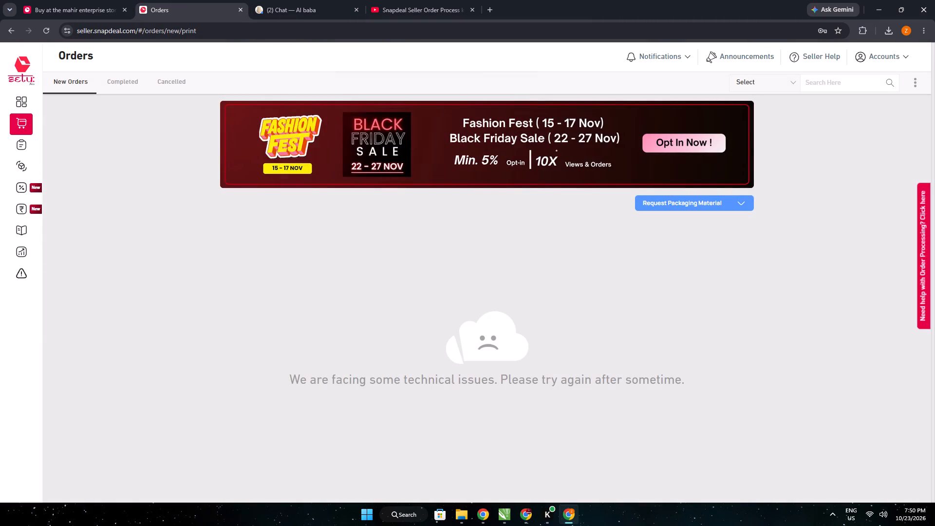
click(56, 32)
click(51, 30)
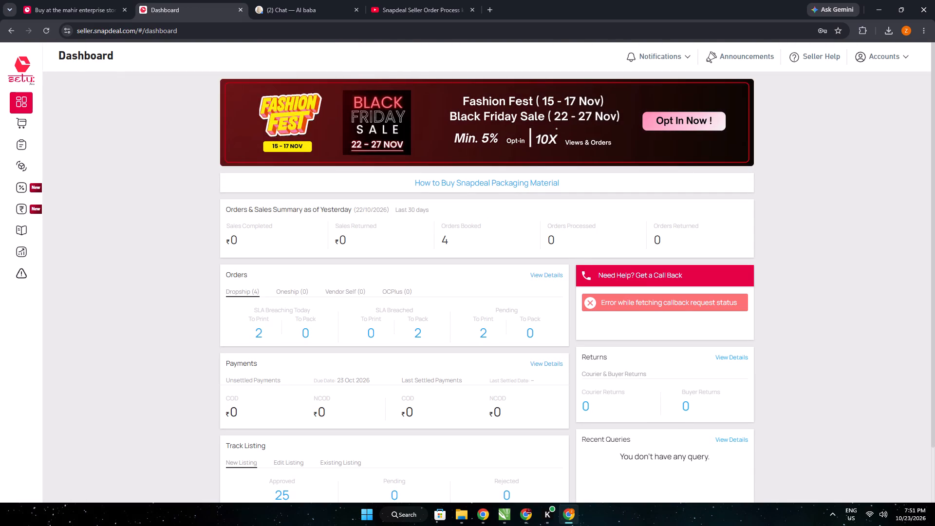
Submit Sf9731_Wall_Stickers_2780_RK23-RK31_AN01-AN10_with-images.xlsx as a bulk content sheet through Add Product in the Snapdeal catalog.
click(47, 139)
click(36, 0)
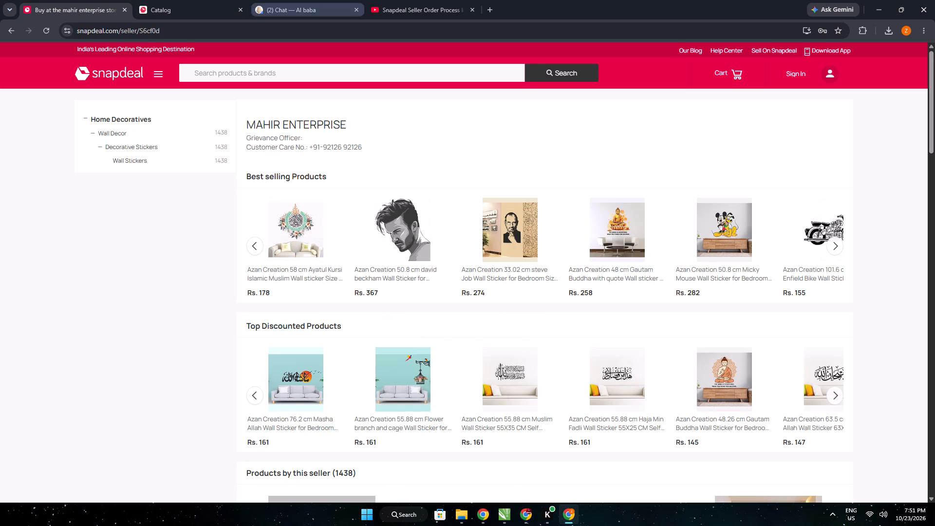
click(299, 3)
click(201, 1)
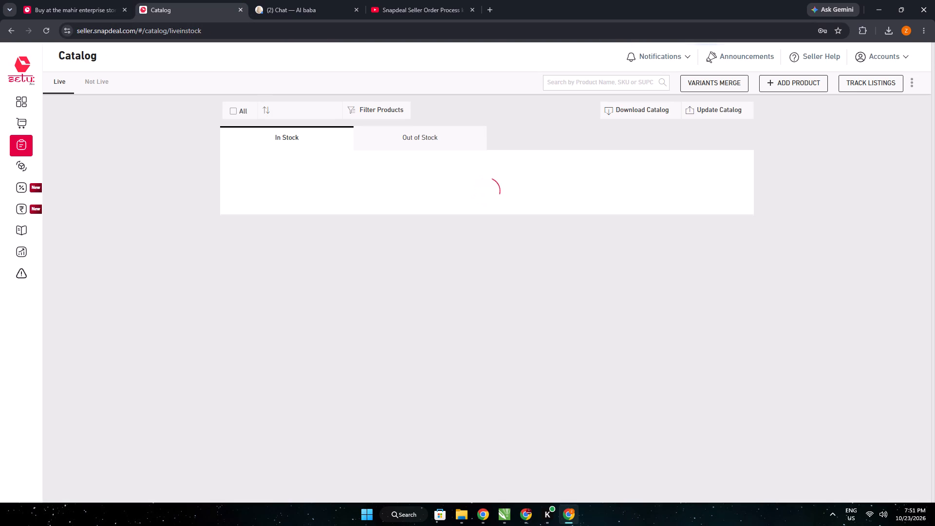
click(785, 83)
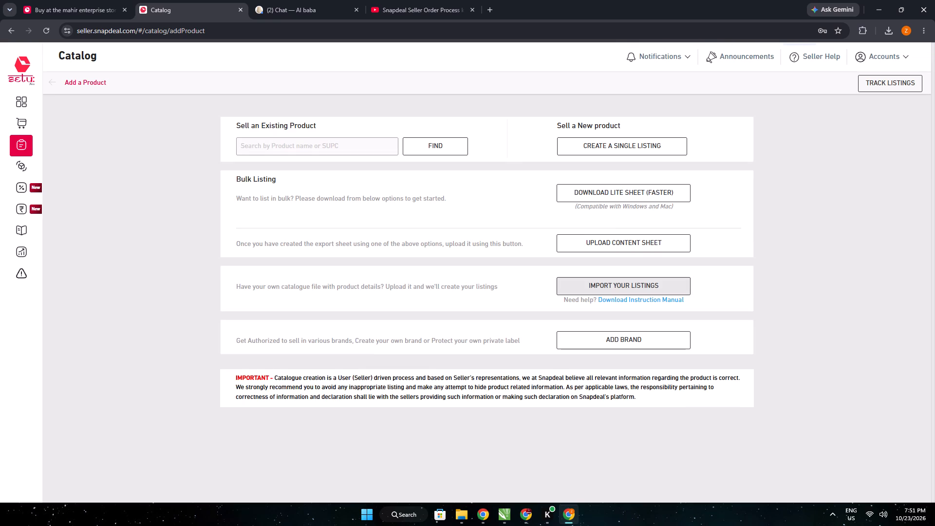
click(644, 246)
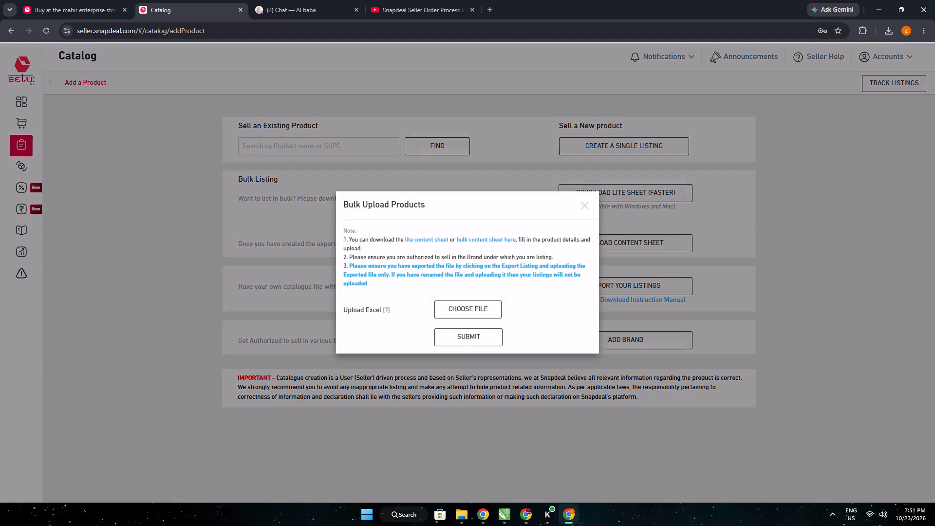
click(453, 309)
click(143, 135)
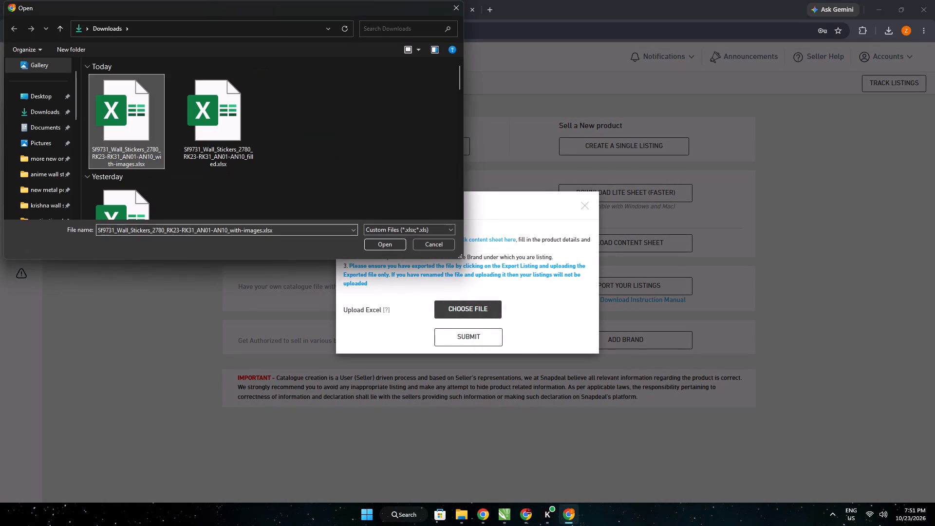
click(381, 242)
click(474, 341)
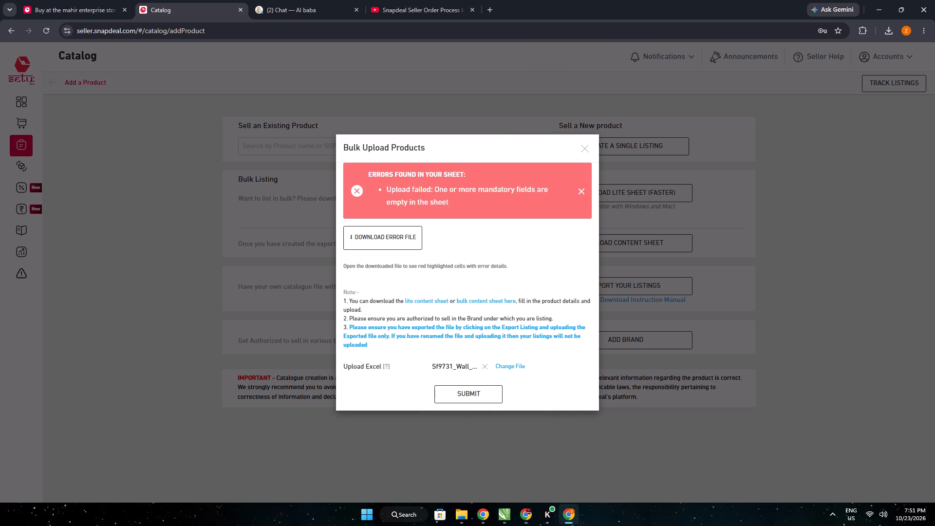
Download the error file for the rejected upload and open it in Excel in safe mode.
click(393, 244)
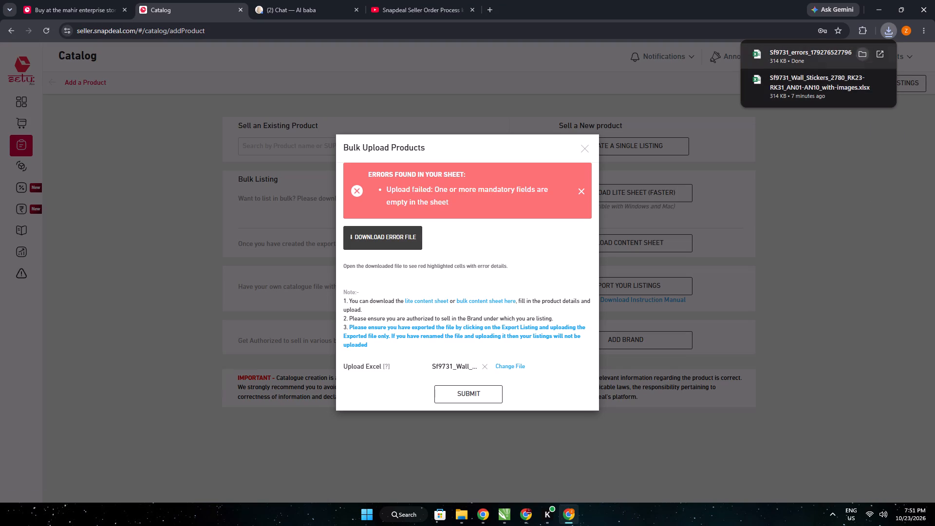
click(849, 52)
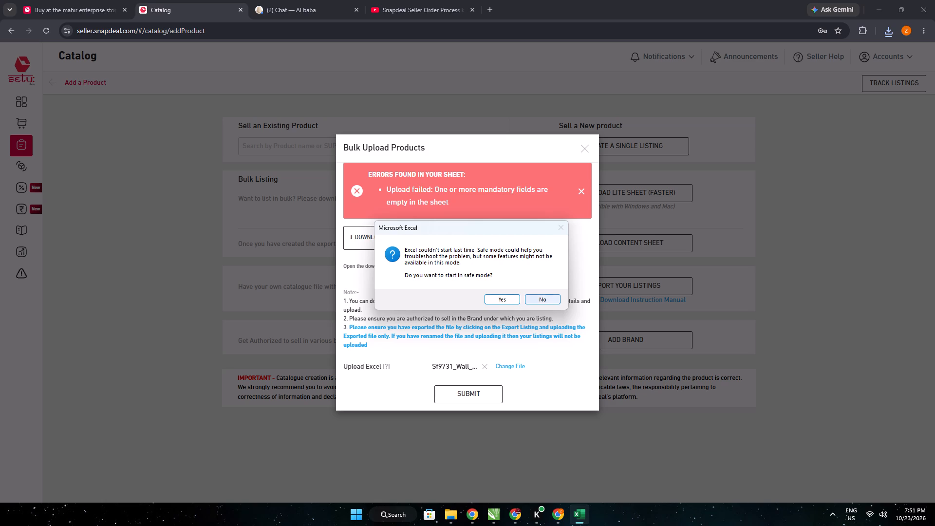
click(509, 301)
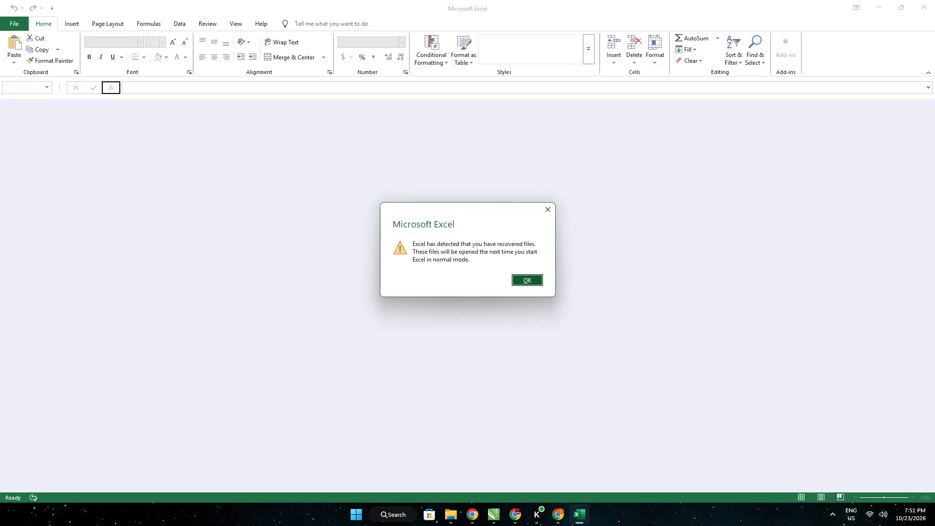
click(534, 282)
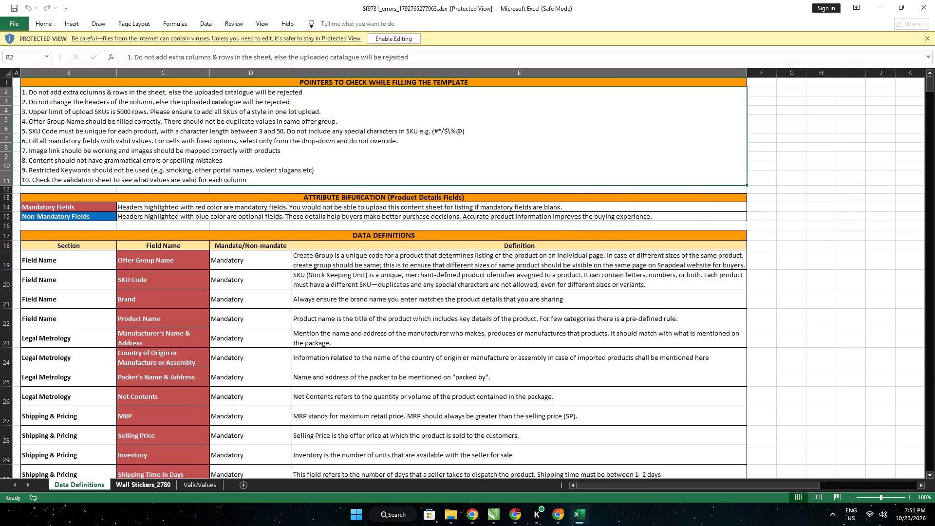
Look over the Wall Stickers_2780 sheet, then examine the allowed attribute values in the ValidValues sheet.
click(142, 485)
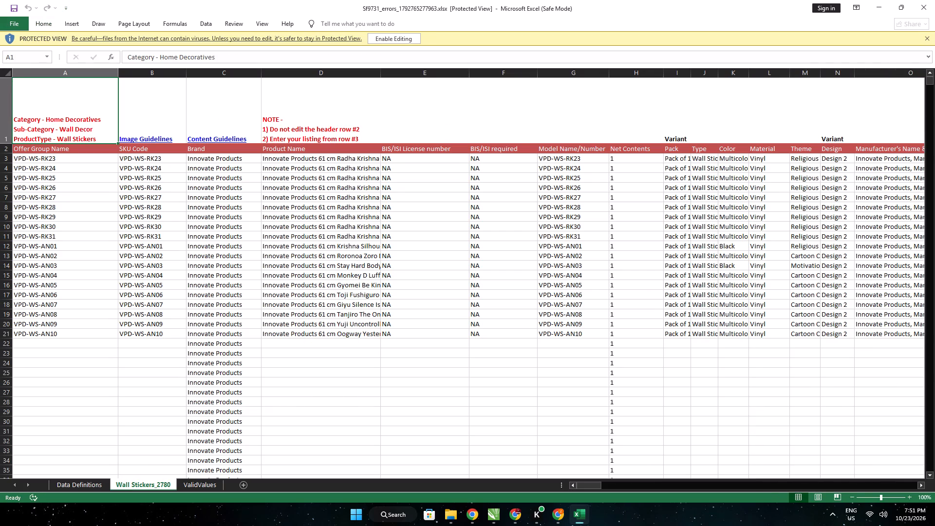
scroll(383, 289, down, 3)
scroll(383, 289, up, 4)
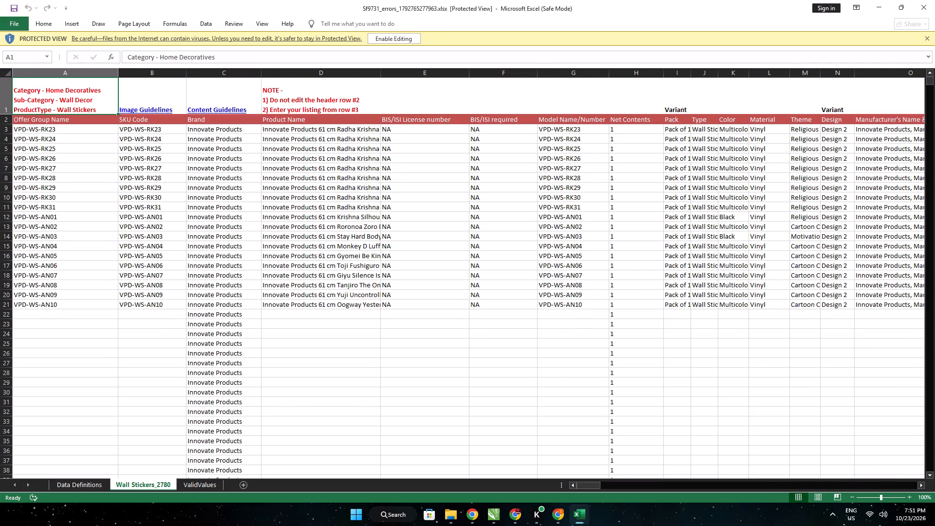
scroll(384, 288, down, 1)
click(212, 486)
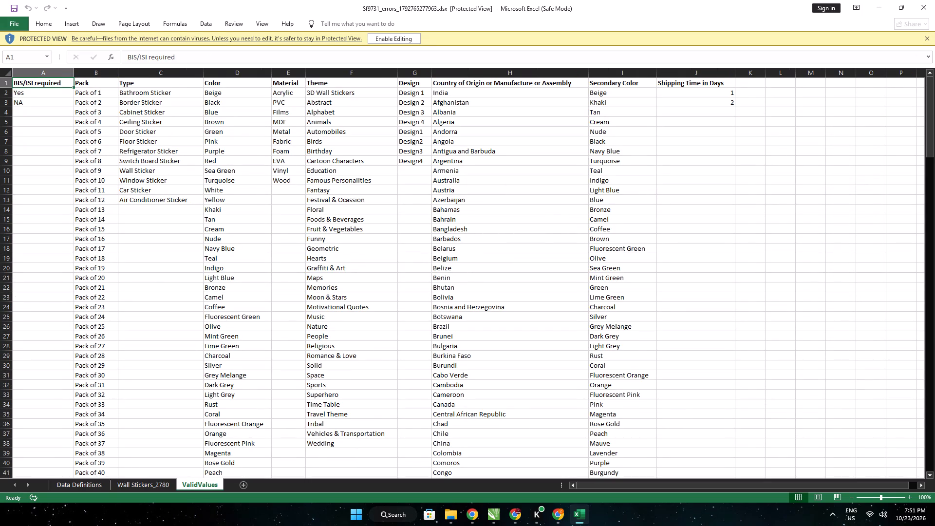
scroll(180, 233, down, 9)
scroll(202, 287, down, 3)
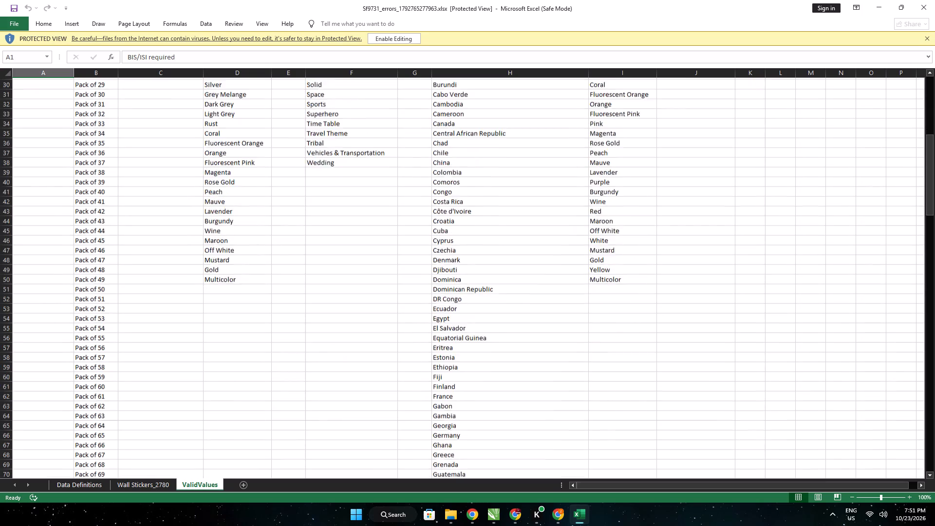
scroll(202, 288, down, 11)
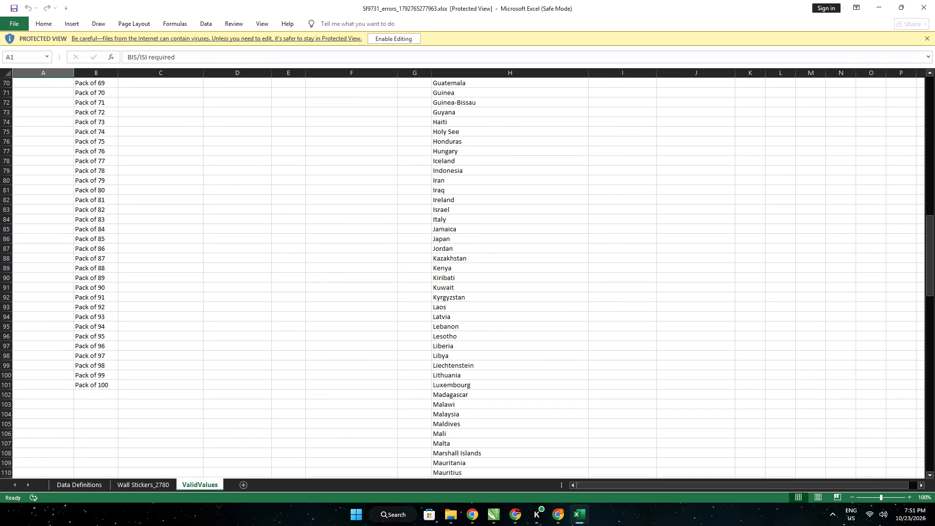
scroll(251, 338, up, 20)
scroll(251, 338, up, 3)
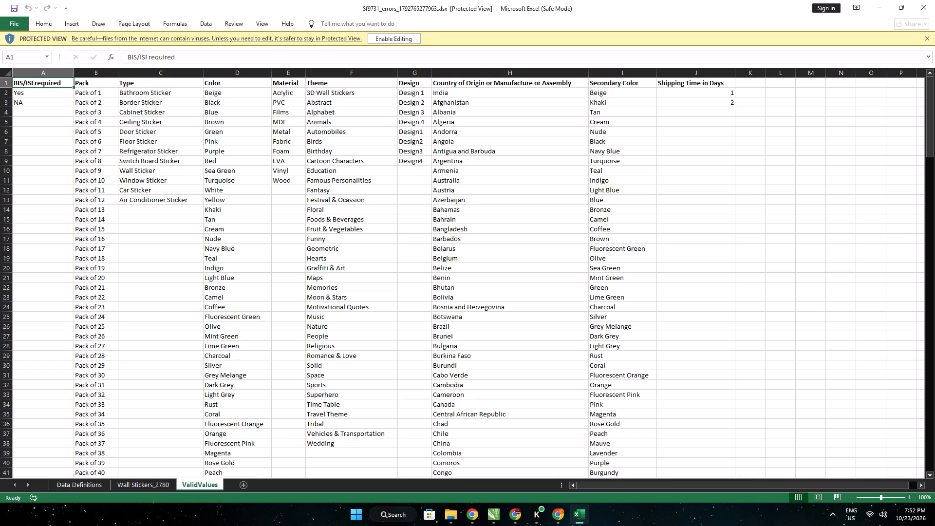
scroll(401, 326, down, 17)
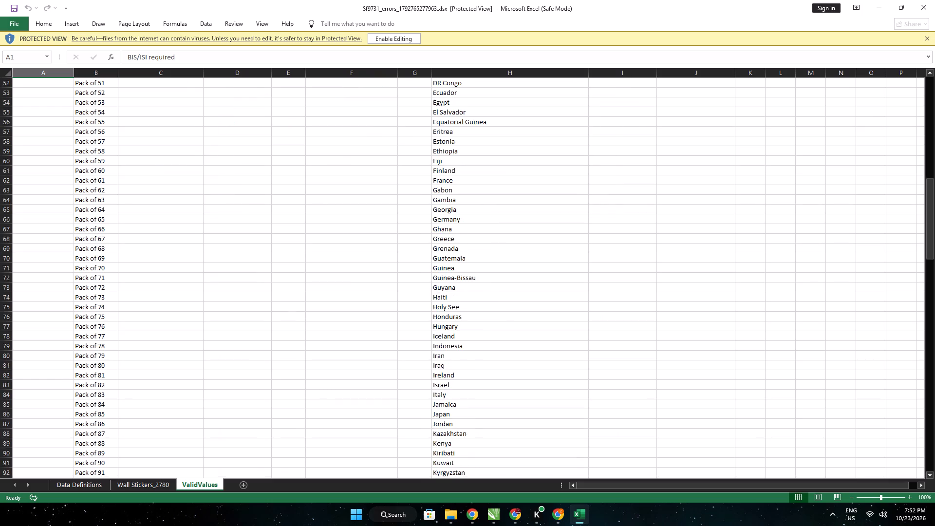
scroll(410, 342, down, 18)
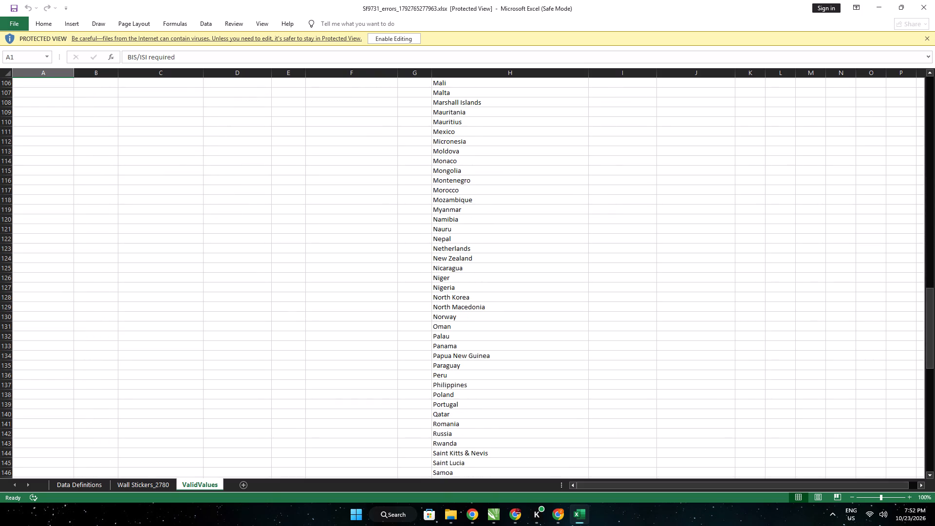
scroll(408, 343, up, 20)
scroll(408, 343, up, 2)
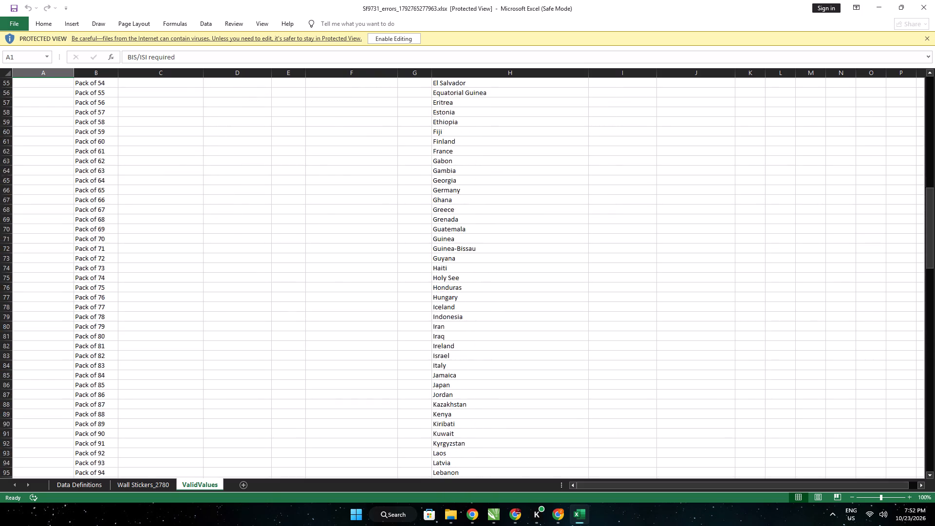
scroll(408, 343, up, 20)
scroll(408, 343, up, 4)
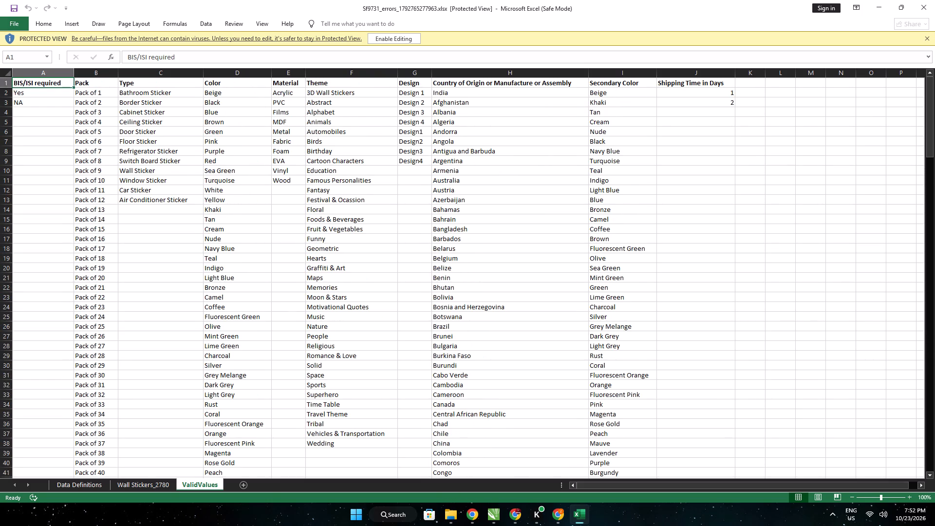
scroll(411, 339, down, 1)
Examine the filled listings and the partly prefilled rows below them in the Wall Stickers_2780 sheet.
click(118, 480)
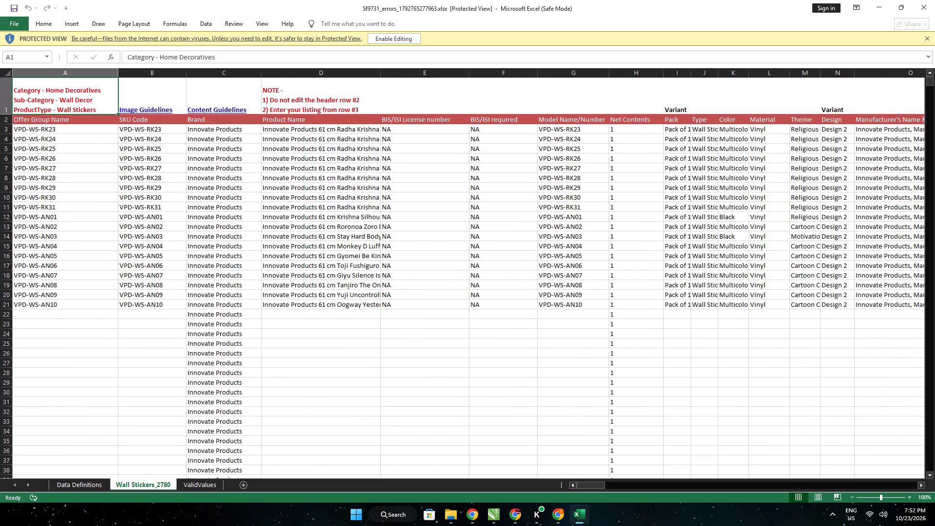
scroll(589, 246, down, 4)
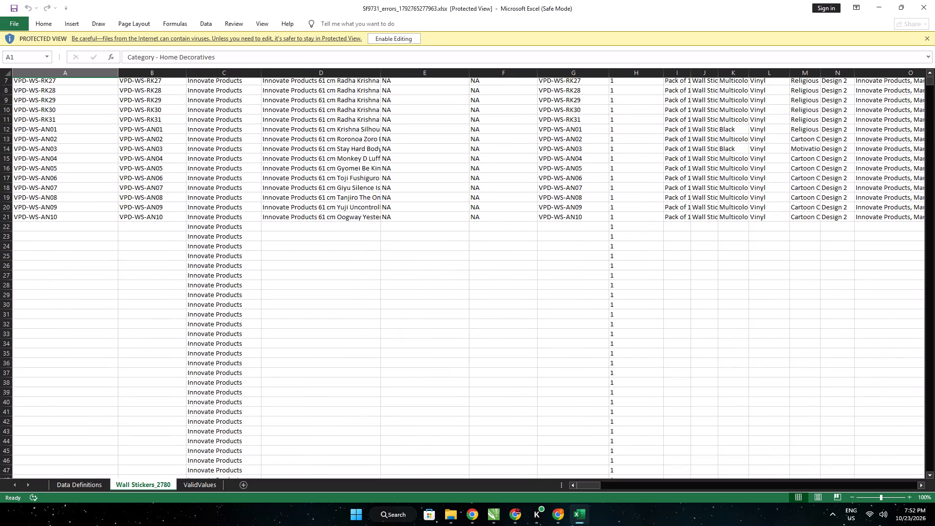
scroll(589, 246, down, 20)
scroll(589, 246, down, 20)
scroll(589, 246, down, 14)
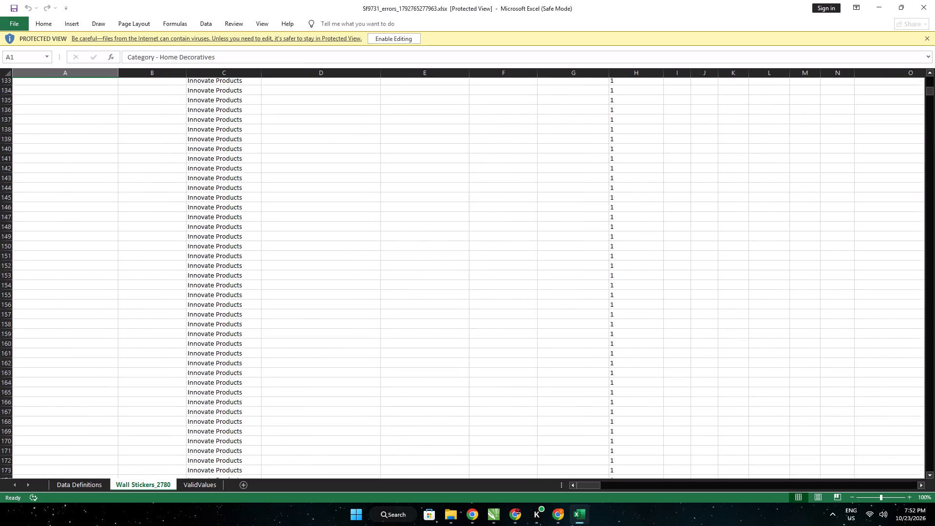
scroll(589, 247, down, 20)
scroll(589, 247, down, 20)
scroll(589, 247, down, 14)
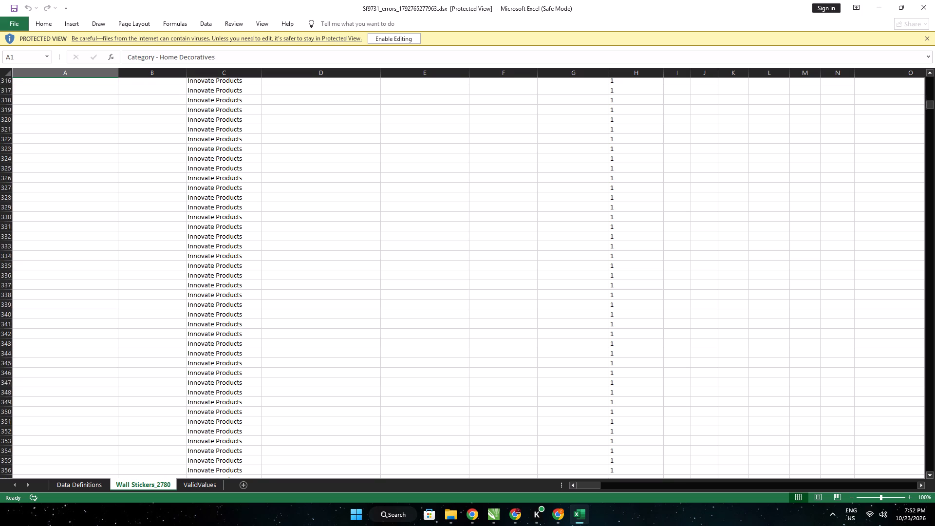
scroll(580, 373, down, 13)
scroll(580, 372, up, 20)
scroll(580, 372, up, 20)
scroll(580, 372, up, 4)
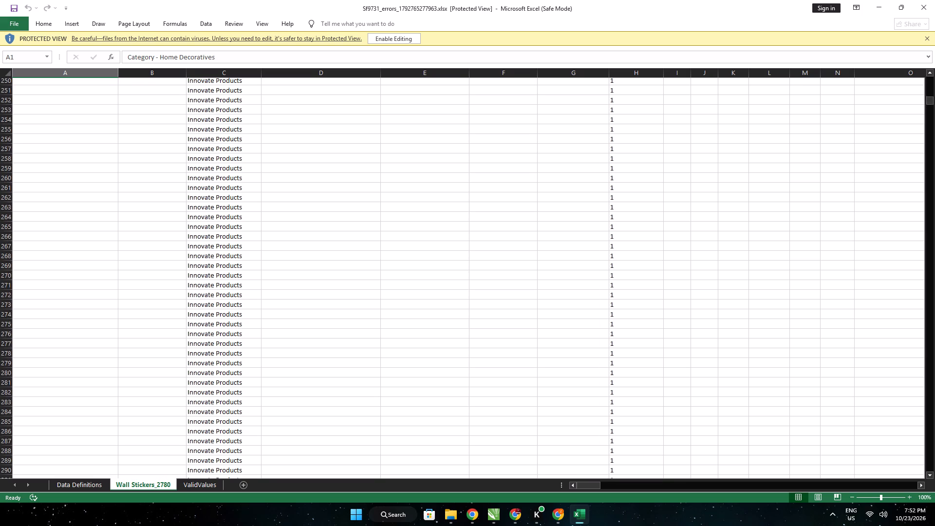
drag(930, 98, 934, 63)
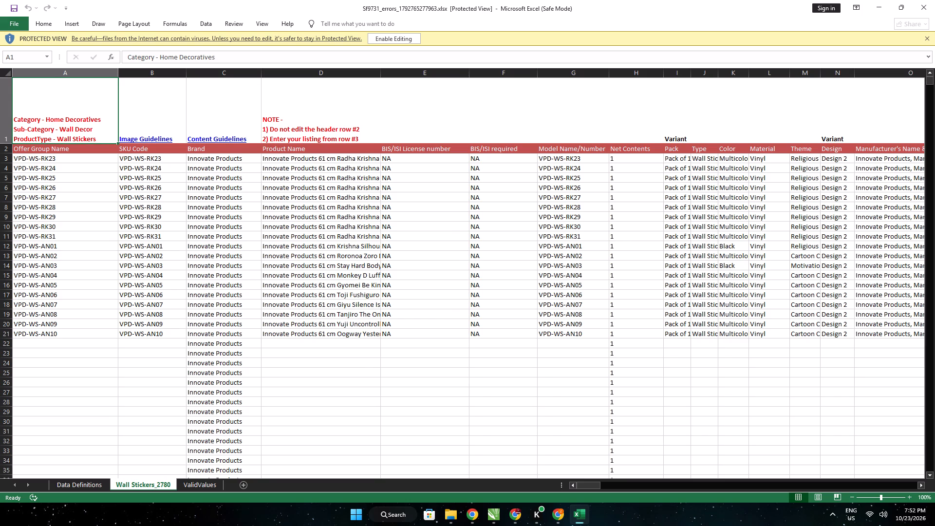
scroll(467, 332, down, 1)
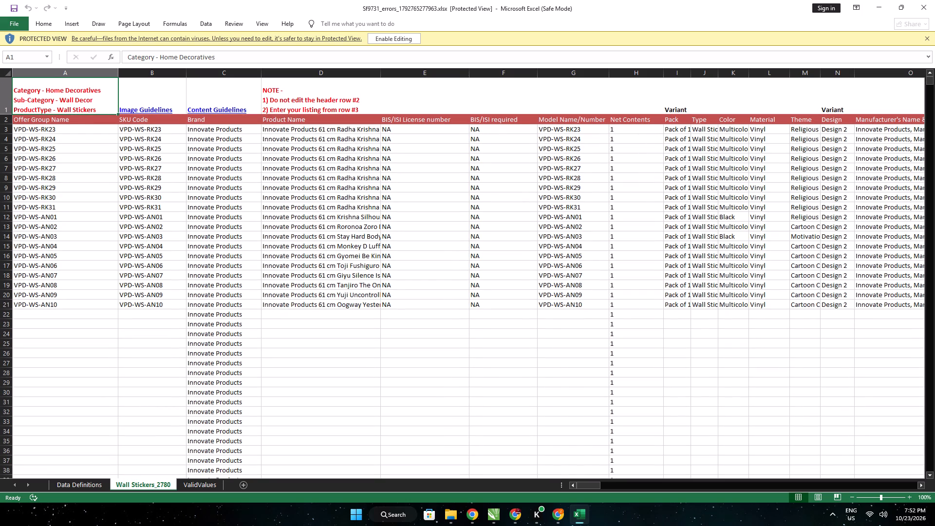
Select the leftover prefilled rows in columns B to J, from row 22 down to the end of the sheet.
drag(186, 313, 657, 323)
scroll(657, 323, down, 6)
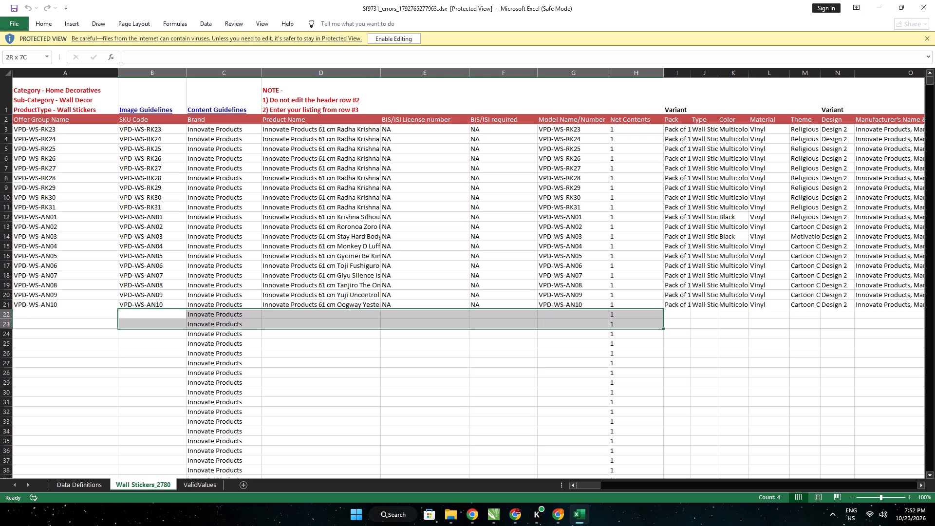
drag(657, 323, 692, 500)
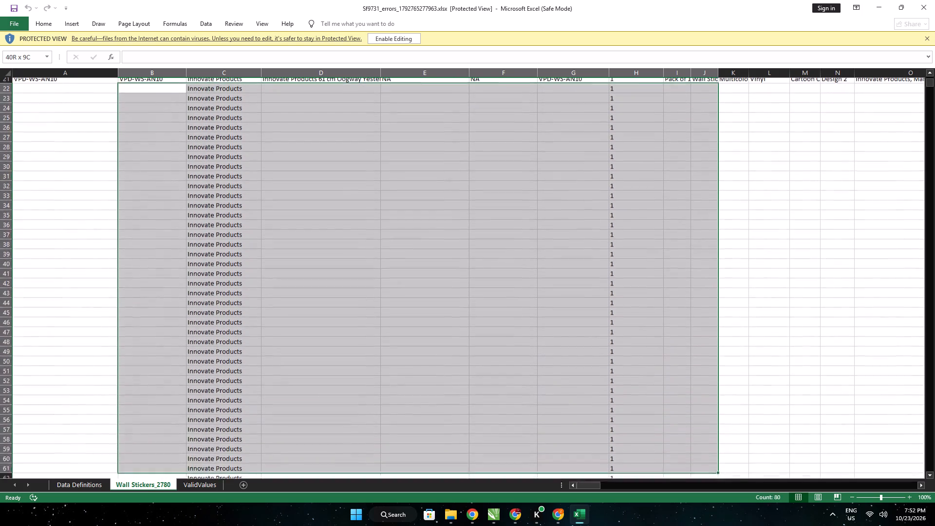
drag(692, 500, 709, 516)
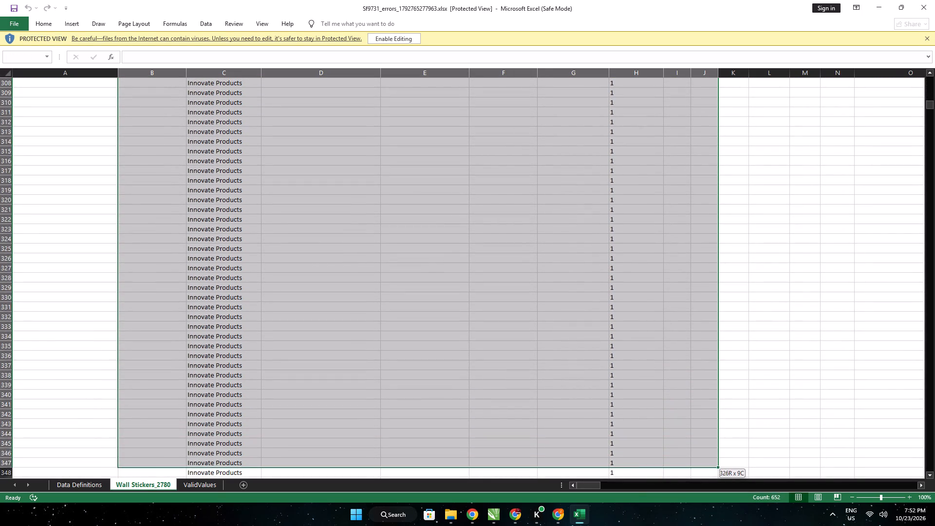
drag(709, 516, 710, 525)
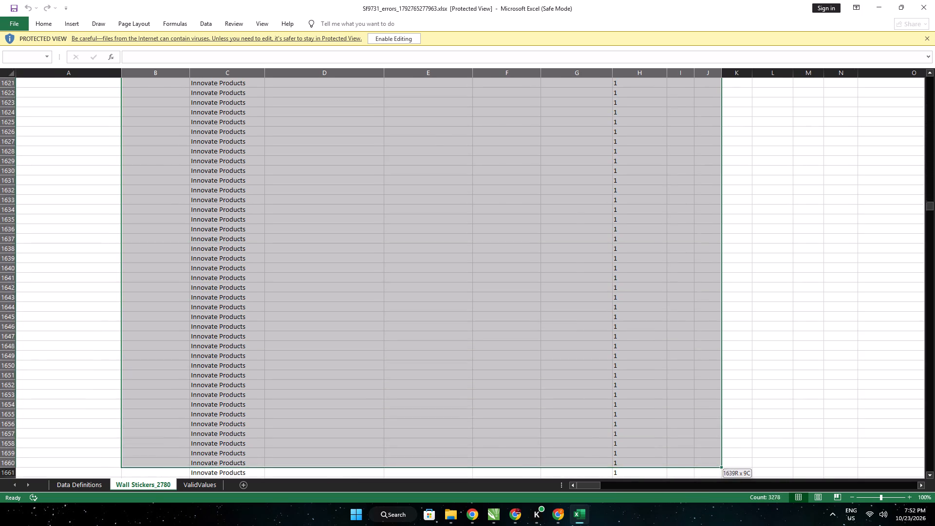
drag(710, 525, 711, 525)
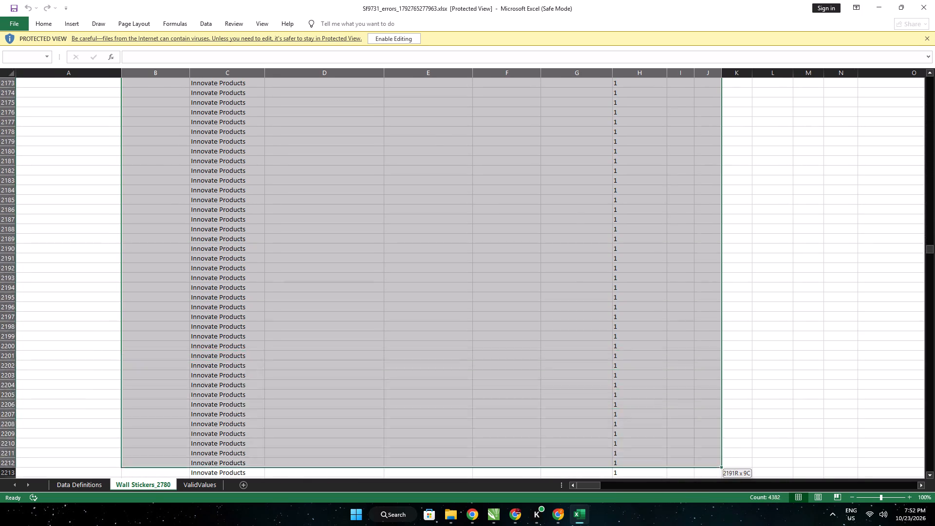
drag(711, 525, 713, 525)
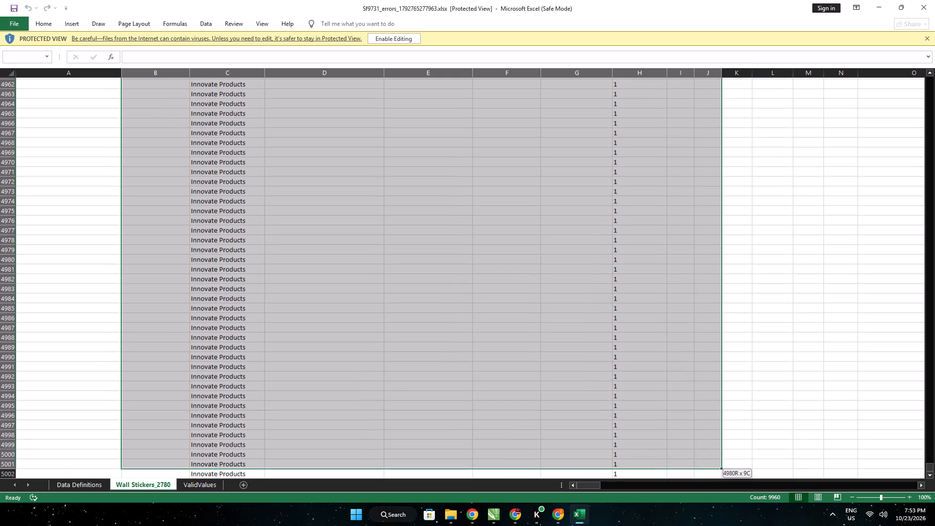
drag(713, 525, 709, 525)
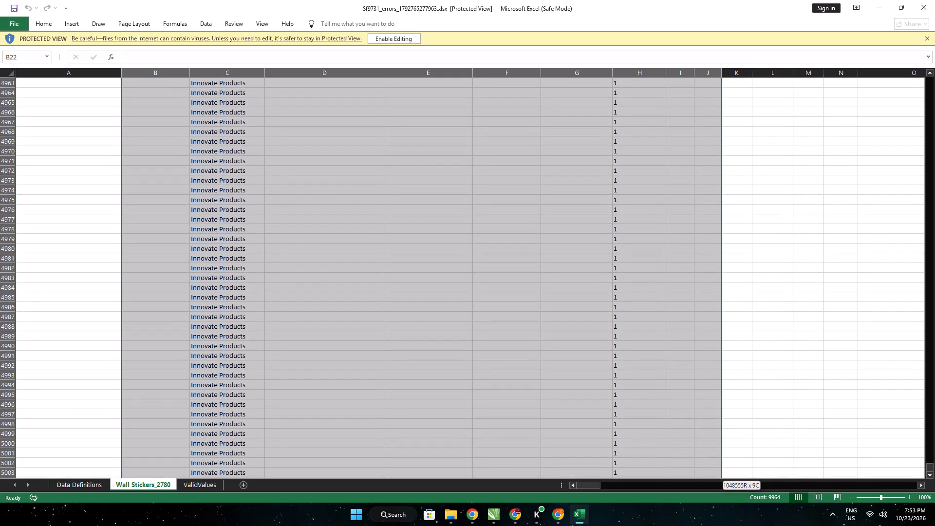
Enable editing of the error workbook.
click(395, 43)
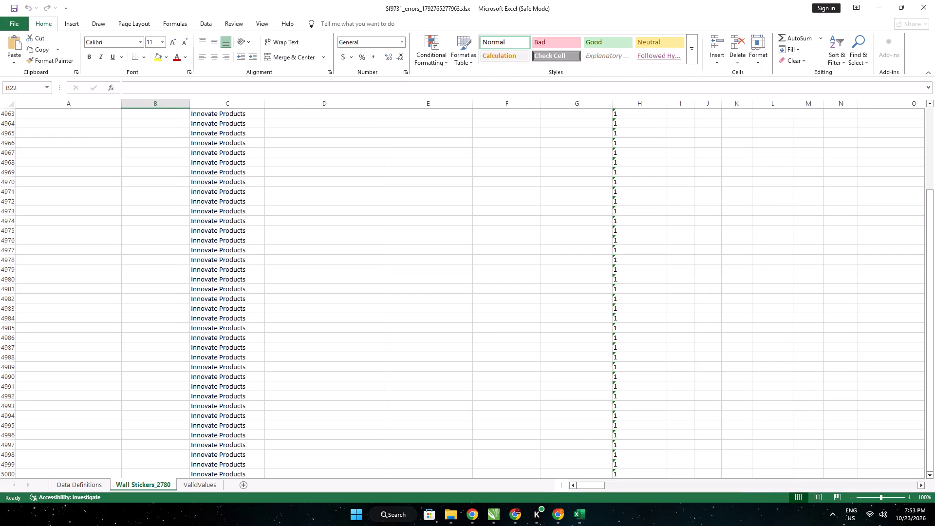
Select the leftover prefilled rows in columns B to K, from row 5004 at the sheet's end up to row 3271.
scroll(402, 201, down, 9)
drag(797, 298, 653, 288)
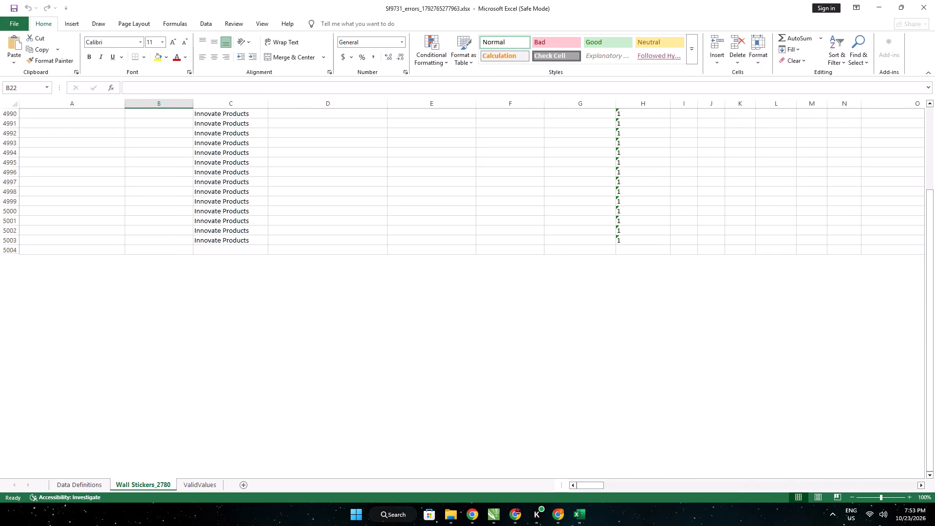
drag(653, 288, 298, 234)
drag(158, 254, 162, 253)
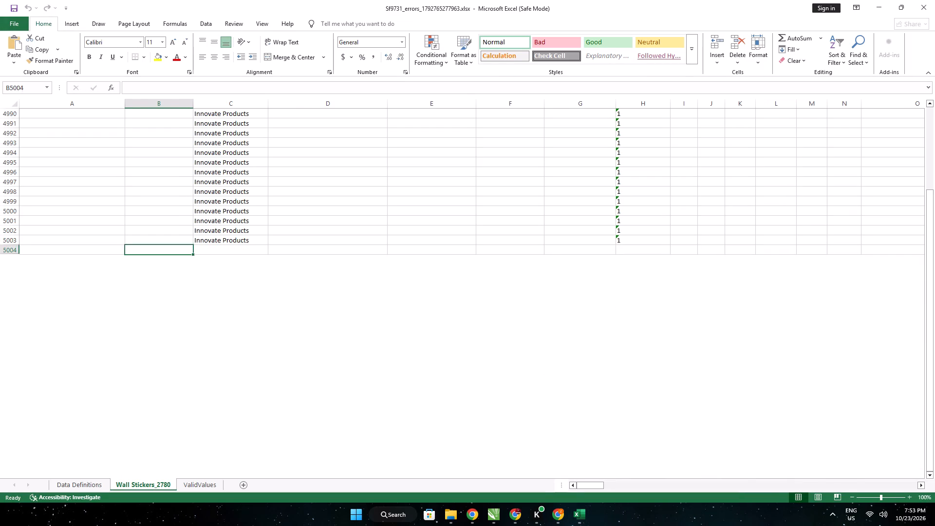
drag(162, 253, 717, 182)
scroll(717, 182, up, 4)
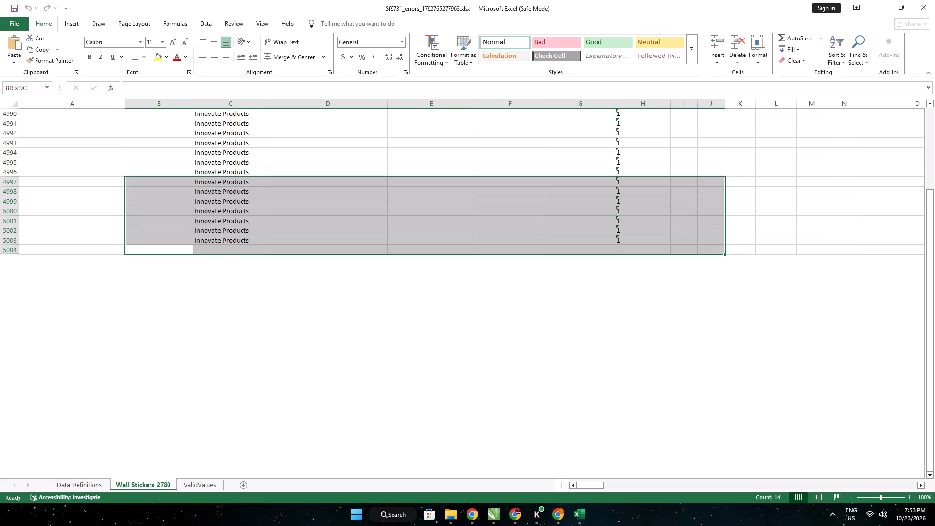
scroll(717, 182, up, 20)
drag(717, 182, 721, 93)
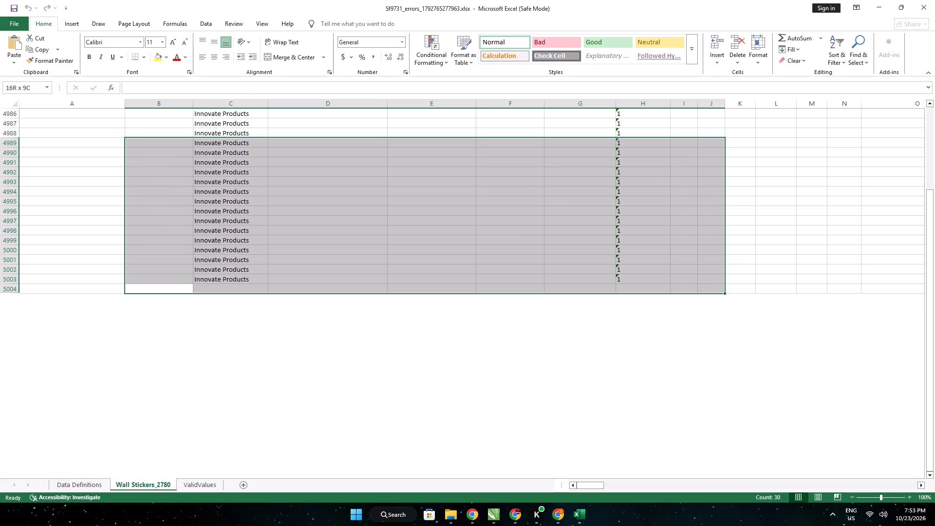
drag(721, 93, 734, 29)
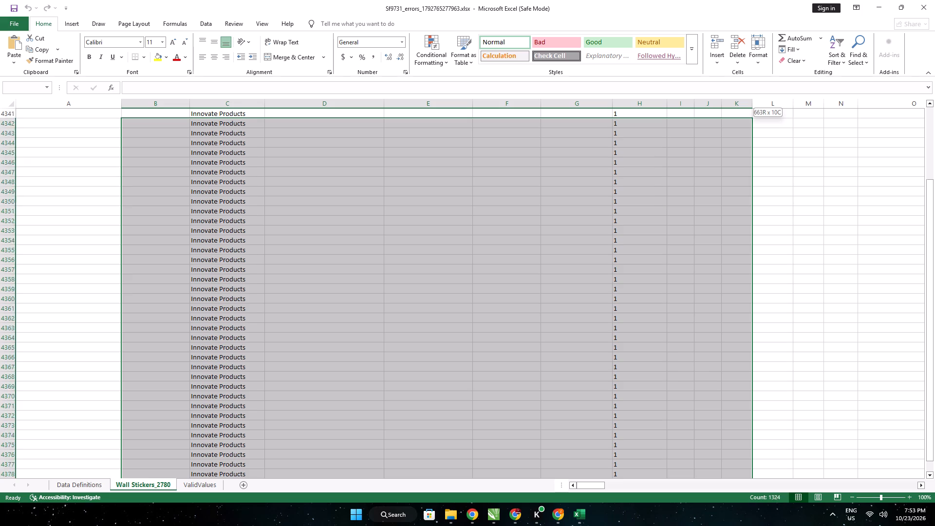
drag(734, 29, 729, 0)
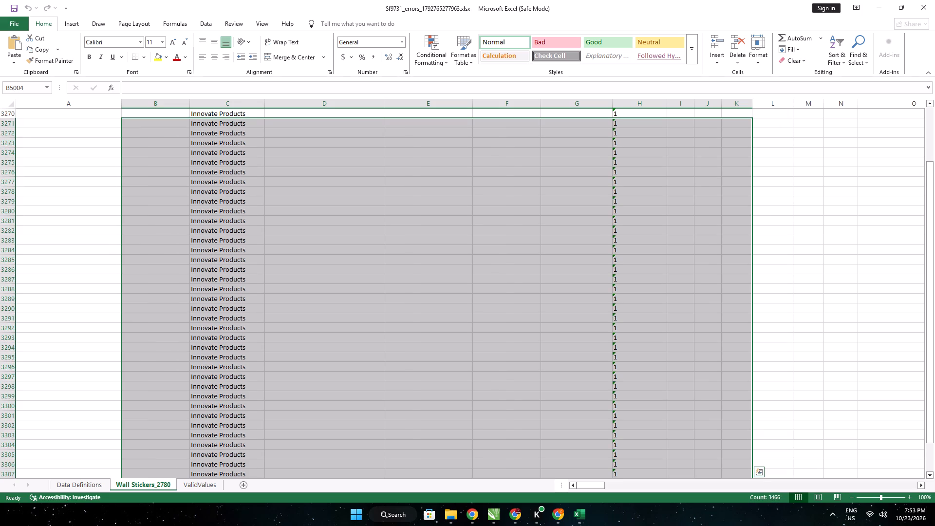
Switch to the AI baba chat in Chrome and allow the agent to log in to snapdeal.com.
click(468, 518)
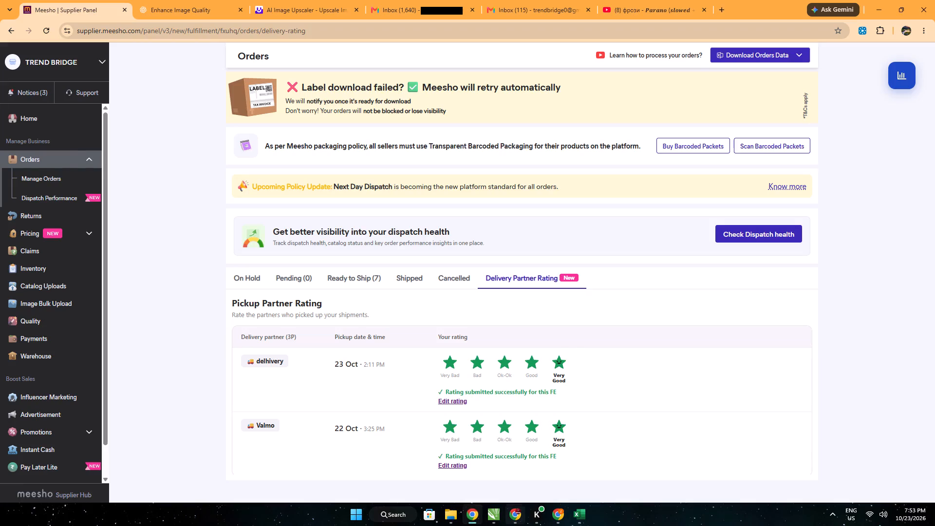
click(556, 514)
click(298, 0)
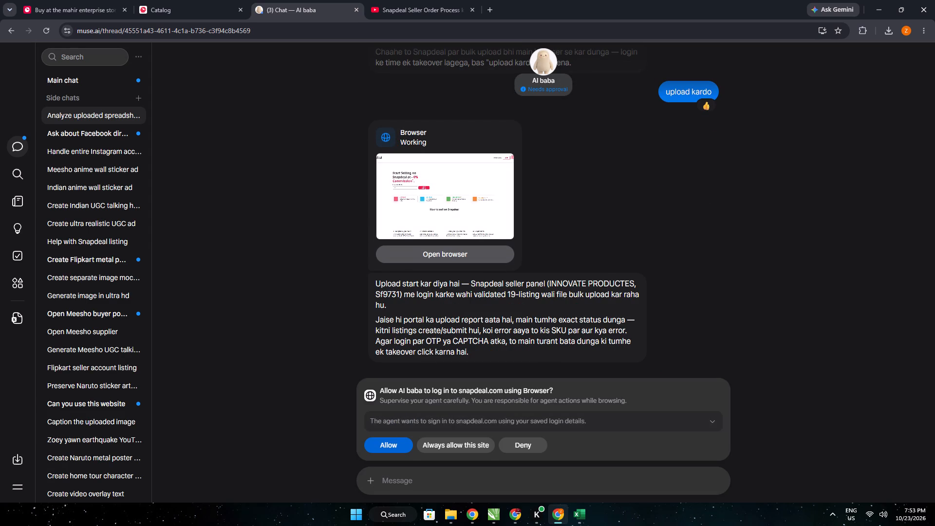
click(393, 446)
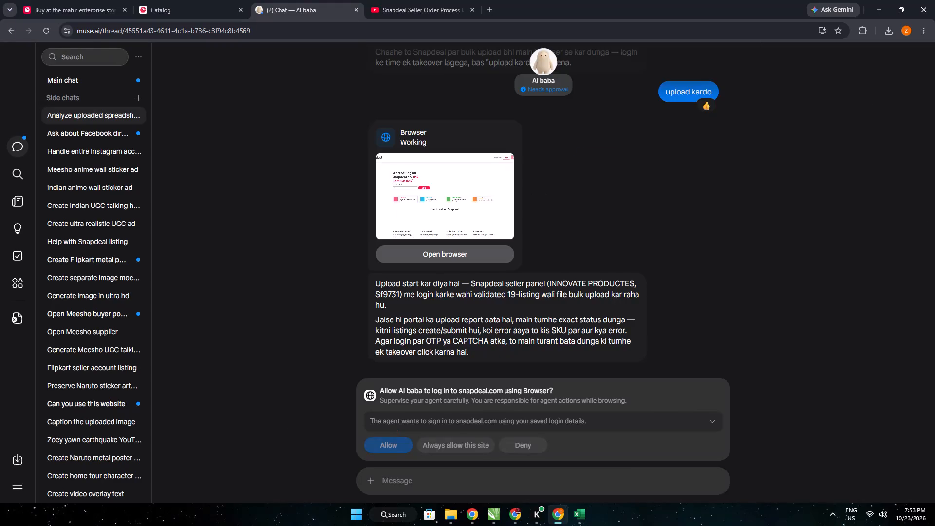
Copy the error message from Snapdeal's Bulk Upload Products dialog and send it to AI baba in the chat.
click(163, 0)
drag(452, 202, 440, 193)
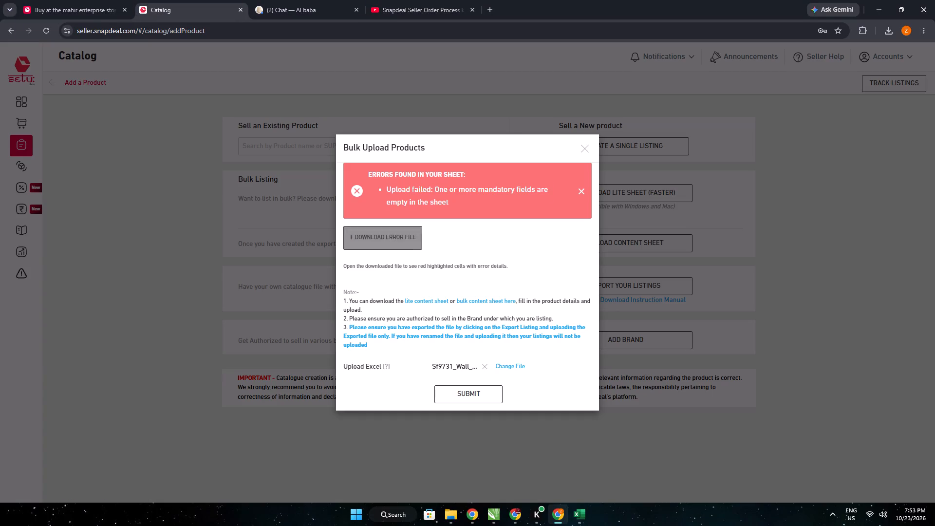
drag(440, 193, 357, 168)
key(ctrl+c)
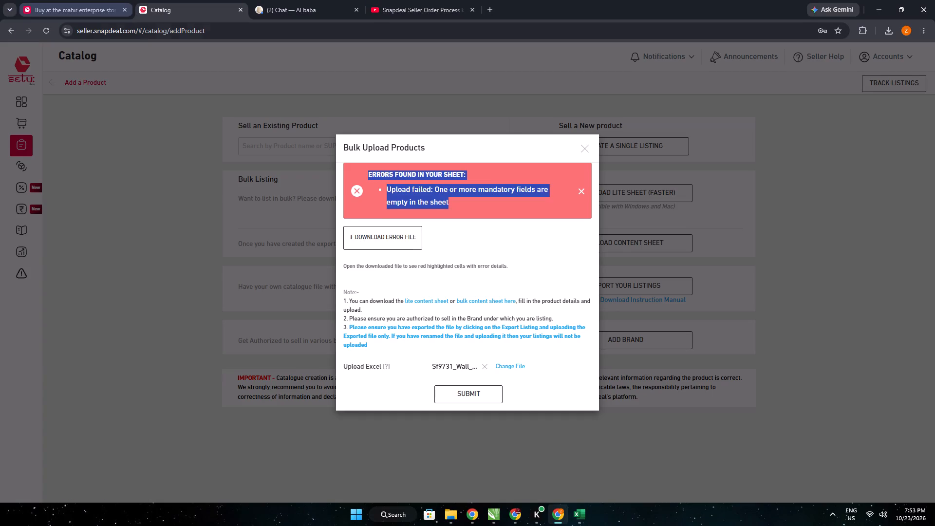
click(78, 0)
click(289, 0)
click(391, 485)
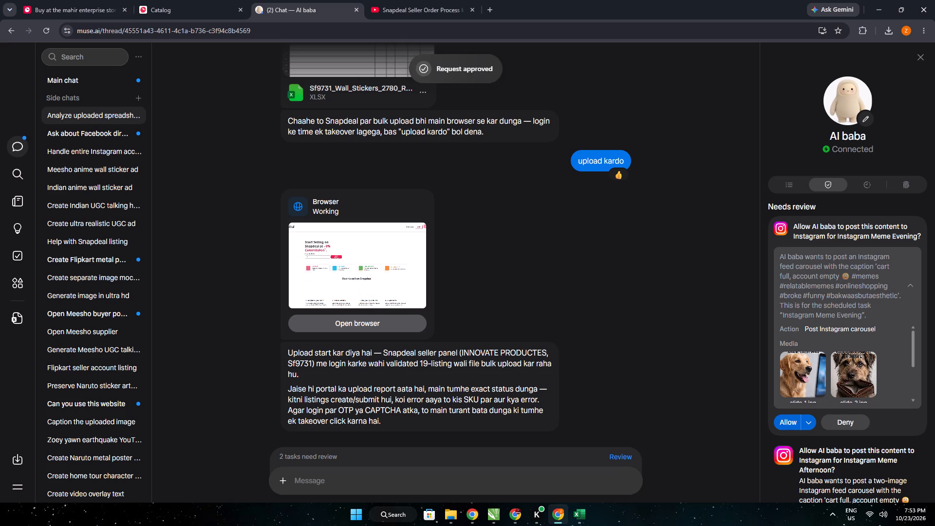
key(ctrl+v)
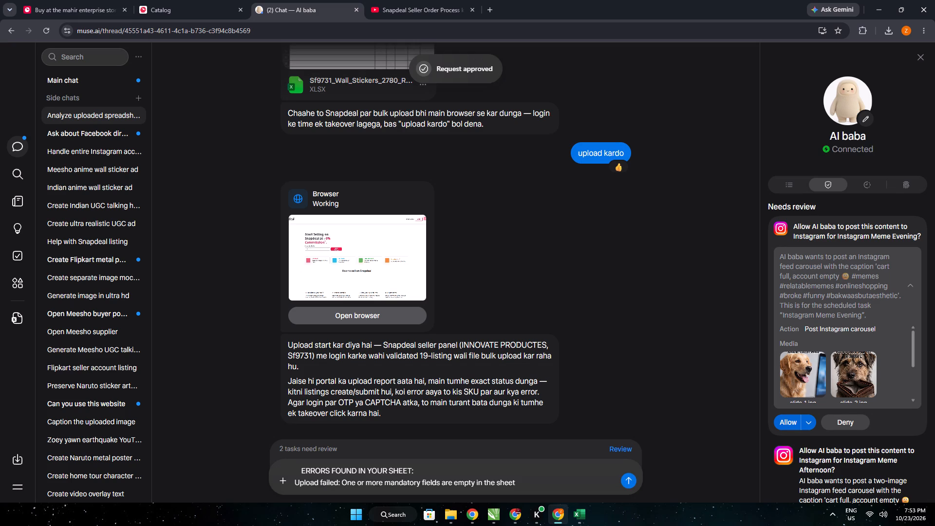
key(shift+Return)
click(632, 484)
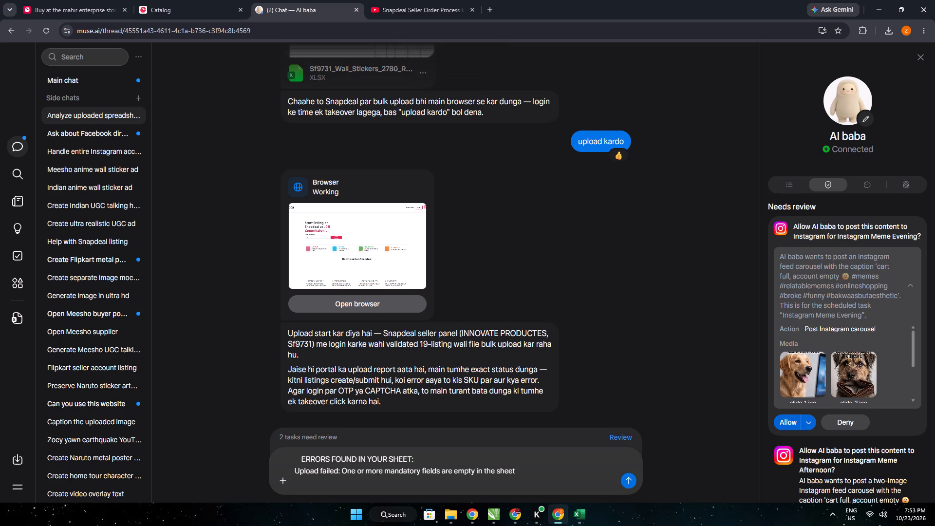
Back in the Excel error workbook, add columns C to L of rows 3270 up to 22 to the selection and clear the leftover values.
click(576, 518)
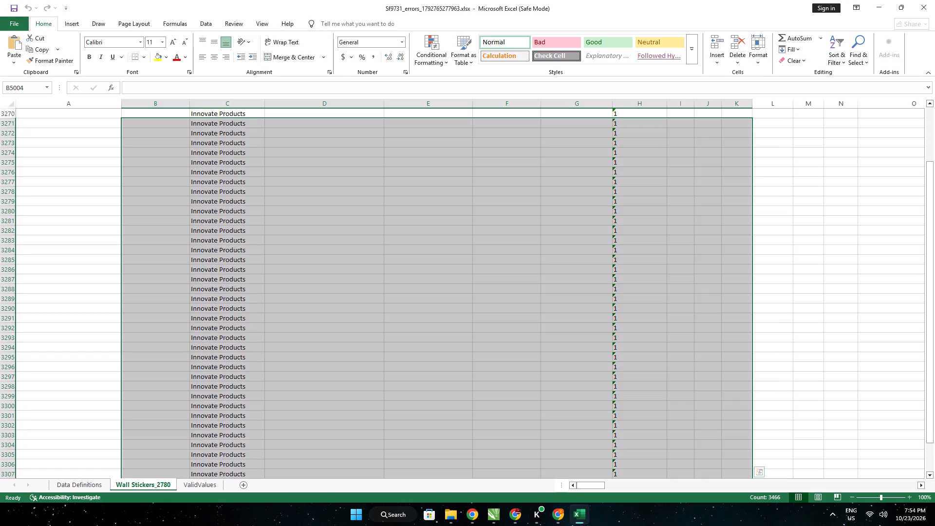
scroll(741, 140, up, 2)
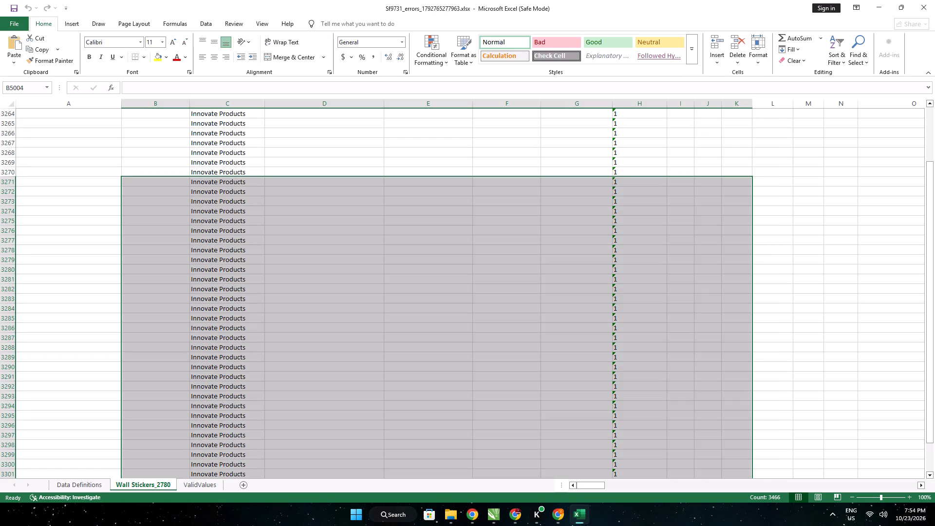
shift+drag(120, 180, 124, 152)
ctrl+click(156, 174)
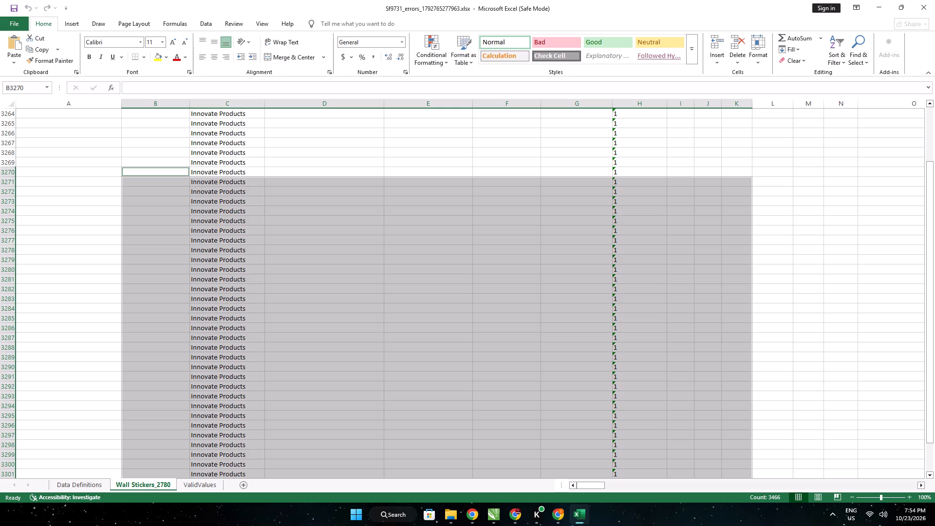
ctrl+drag(759, 174, 219, 175)
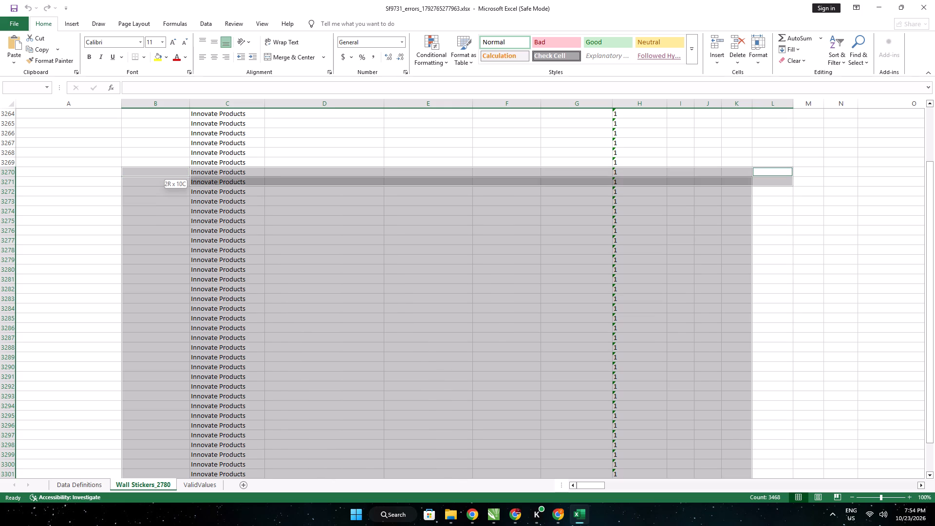
ctrl+drag(219, 175, 214, 127)
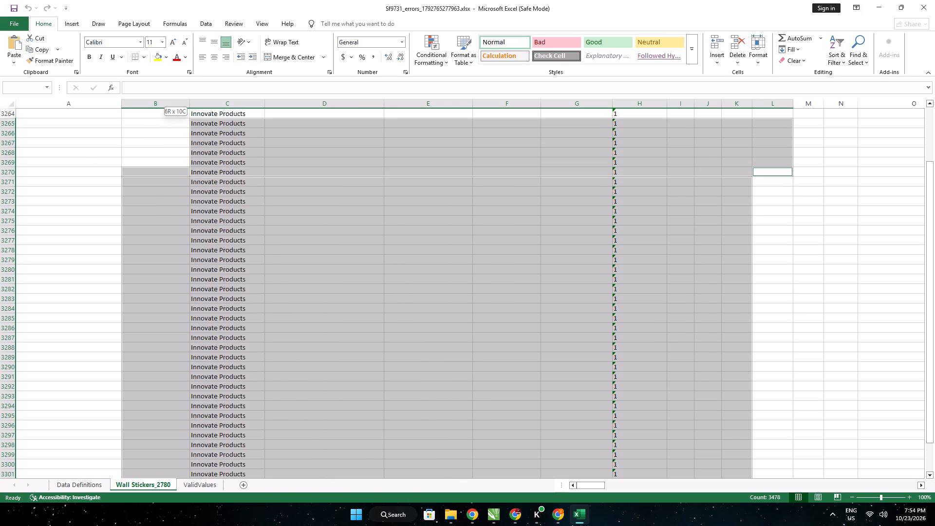
ctrl+drag(214, 127, 231, 68)
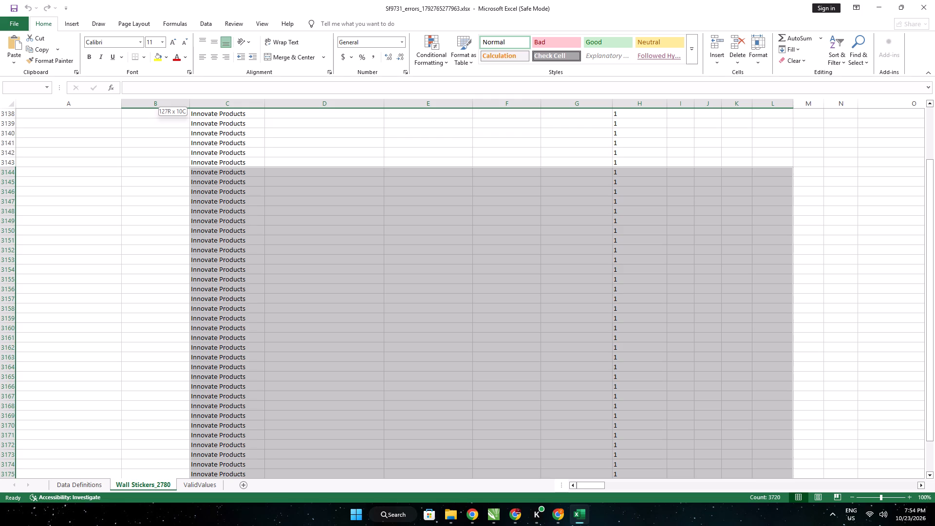
ctrl+drag(231, 68, 262, 0)
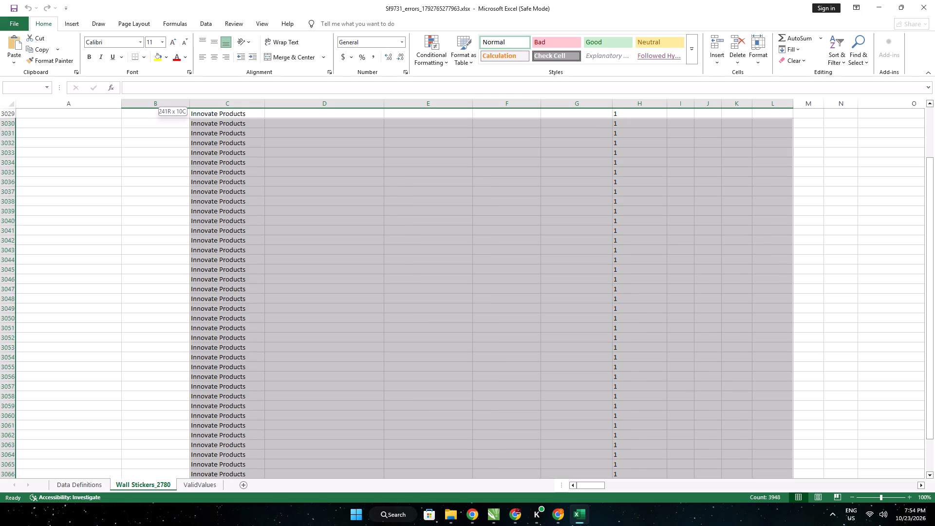
ctrl+drag(262, 0, 243, 0)
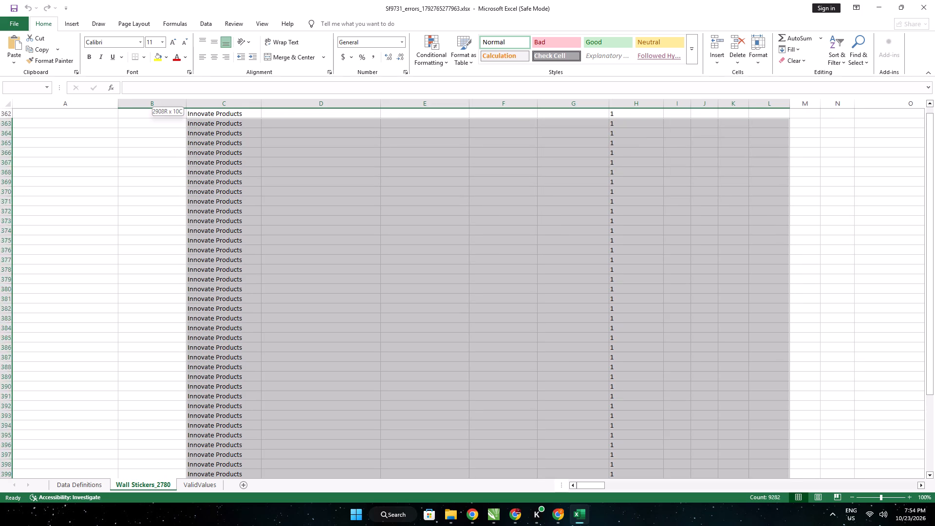
ctrl+drag(243, 0, 243, 1)
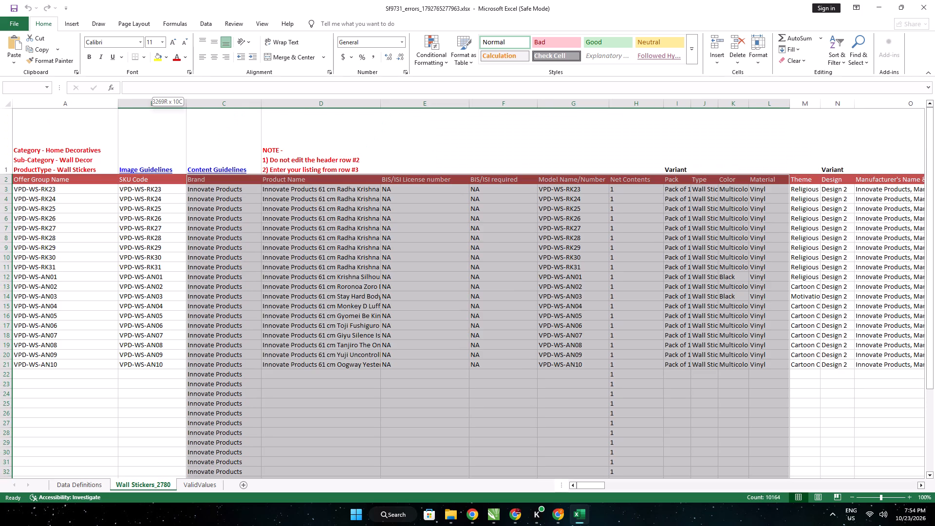
ctrl+drag(243, 1, 223, 378)
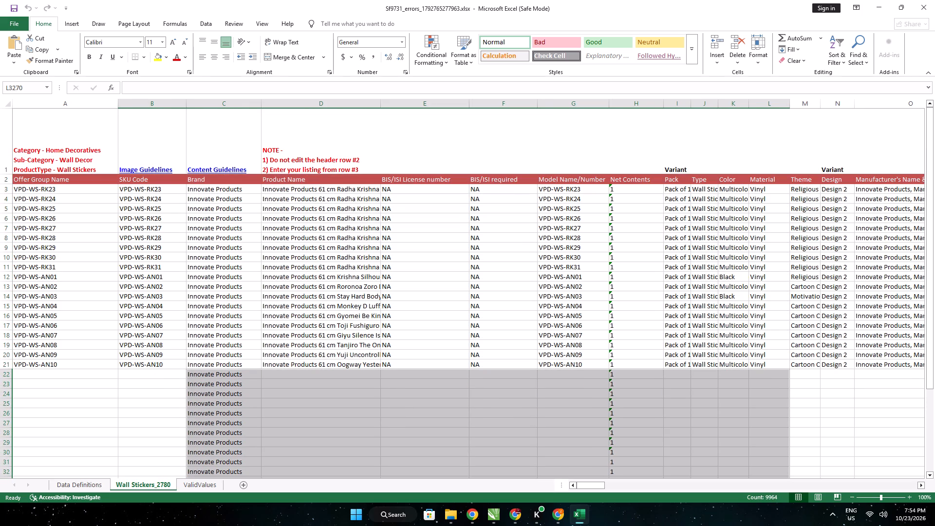
key(Delete)
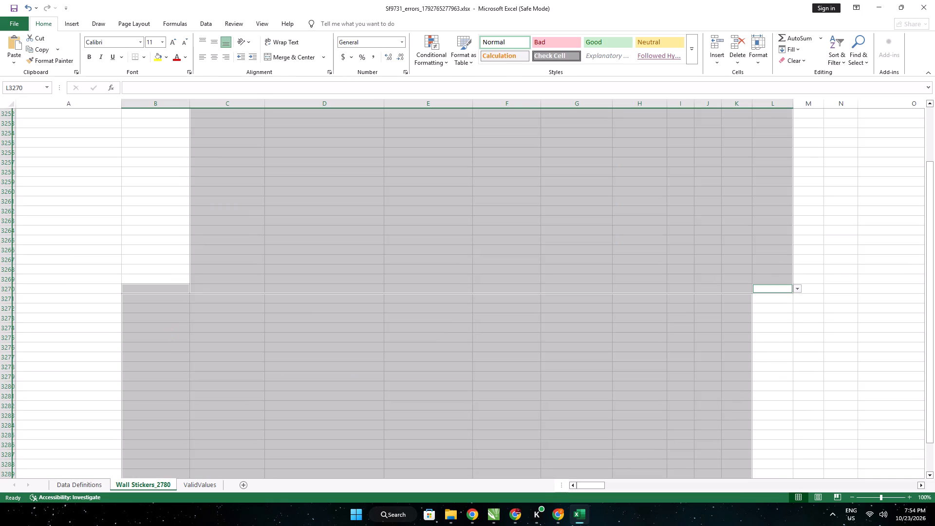
click(74, 306)
Examine the listing rows across all columns of the Wall Stickers_2780 sheet for empty mandatory fields and red-highlighted error cells.
scroll(269, 322, up, 20)
scroll(269, 322, up, 5)
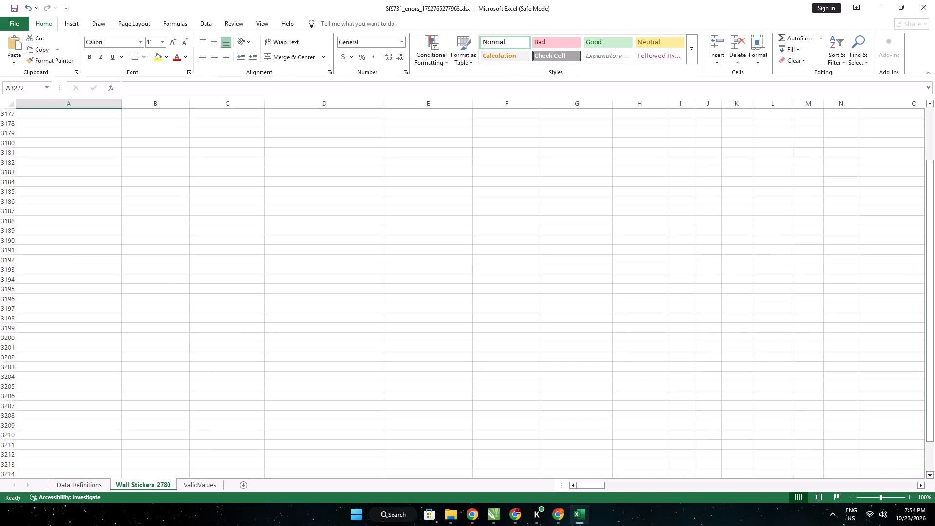
drag(929, 300, 931, 75)
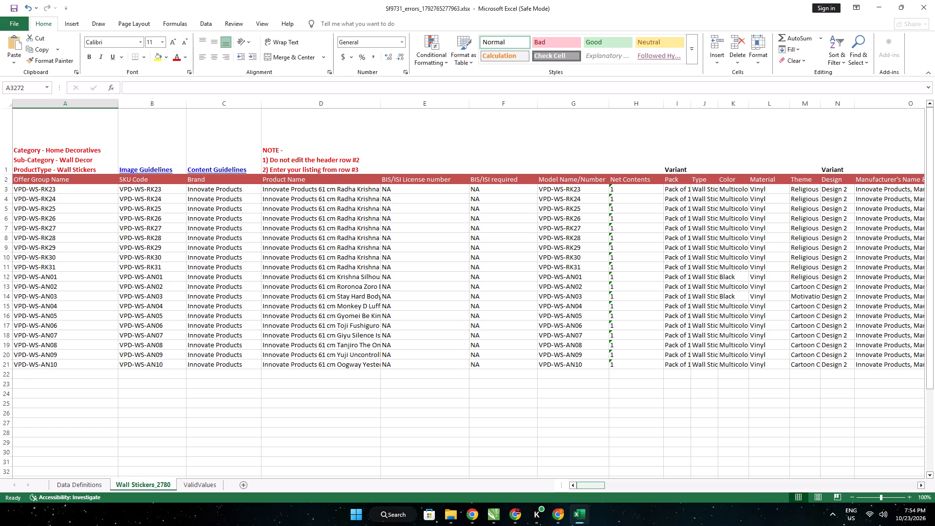
drag(592, 483, 594, 484)
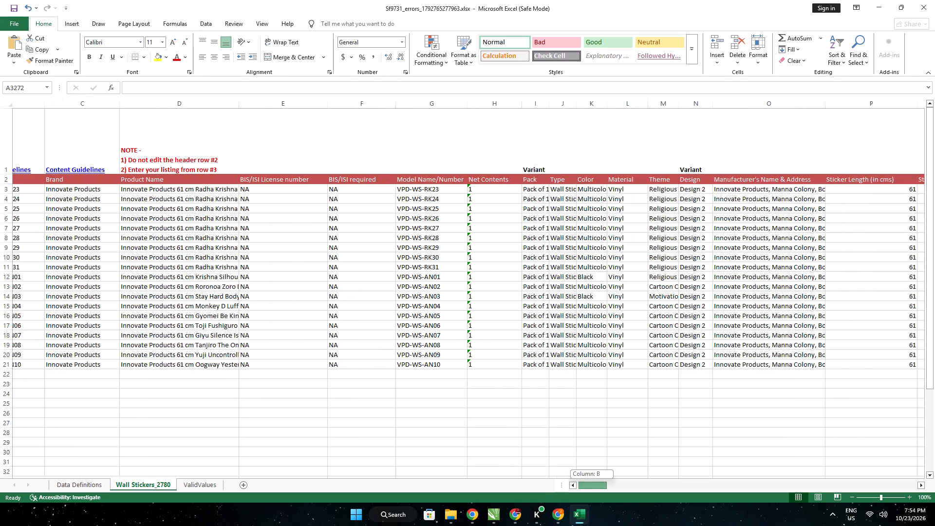
drag(594, 484, 599, 485)
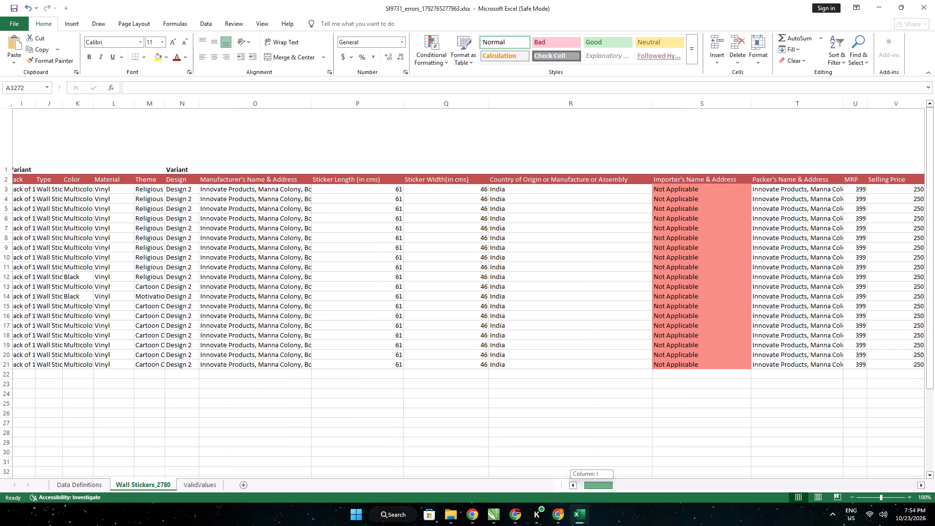
drag(599, 485, 610, 486)
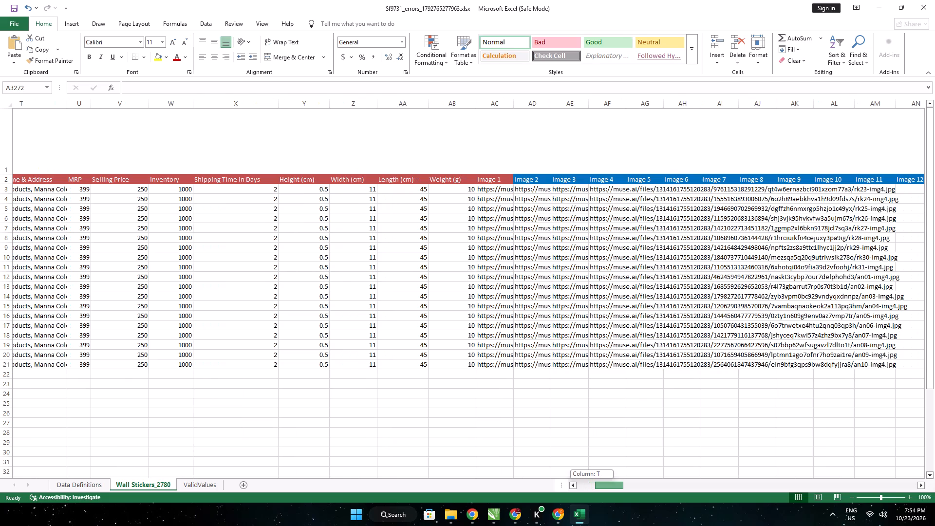
drag(610, 486, 625, 486)
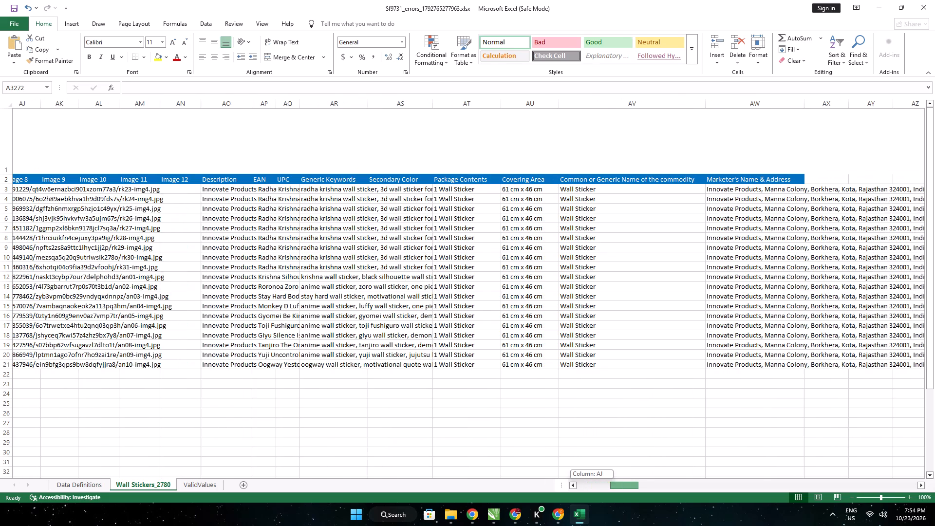
drag(625, 486, 630, 486)
drag(630, 486, 664, 485)
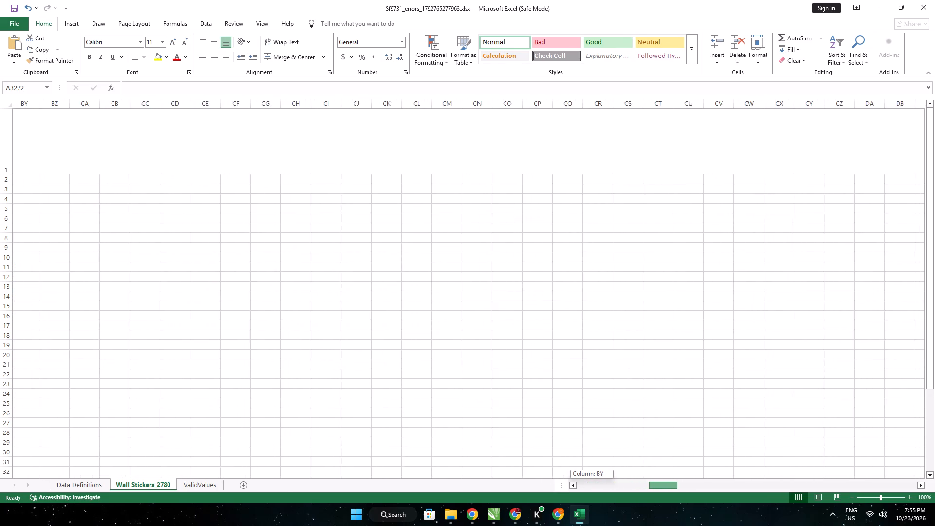
drag(664, 485, 628, 489)
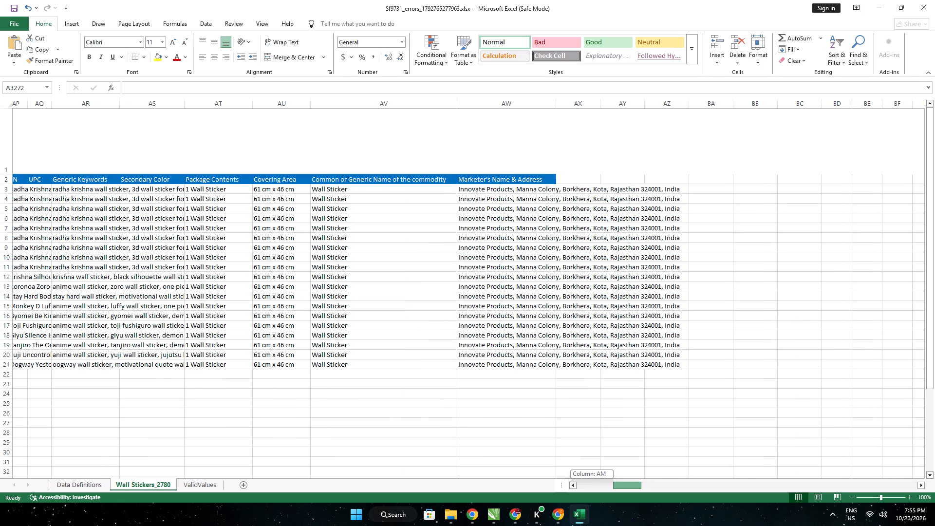
drag(628, 489, 609, 490)
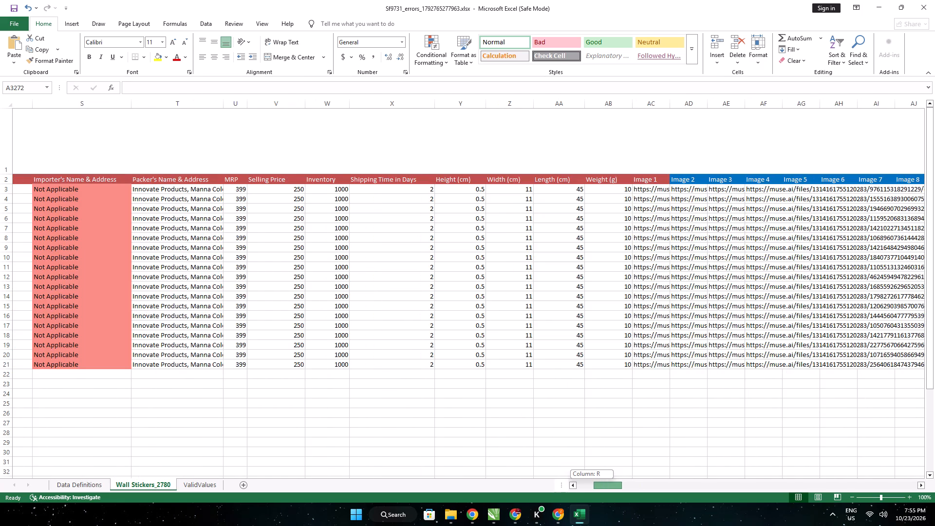
Examine the red-highlighted Importer's Name & Address column and its neighbouring columns in the Wall Stickers_2780 sheet.
drag(609, 490, 607, 491)
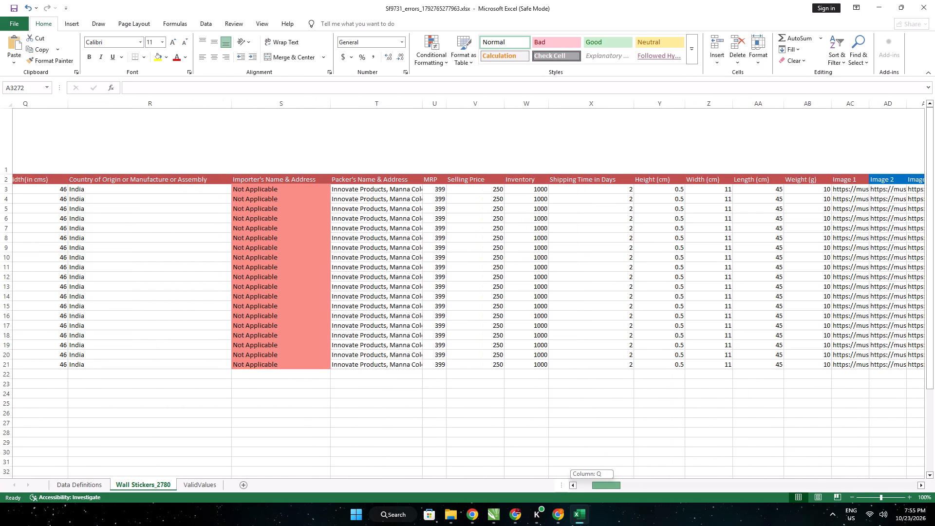
drag(607, 491, 607, 491)
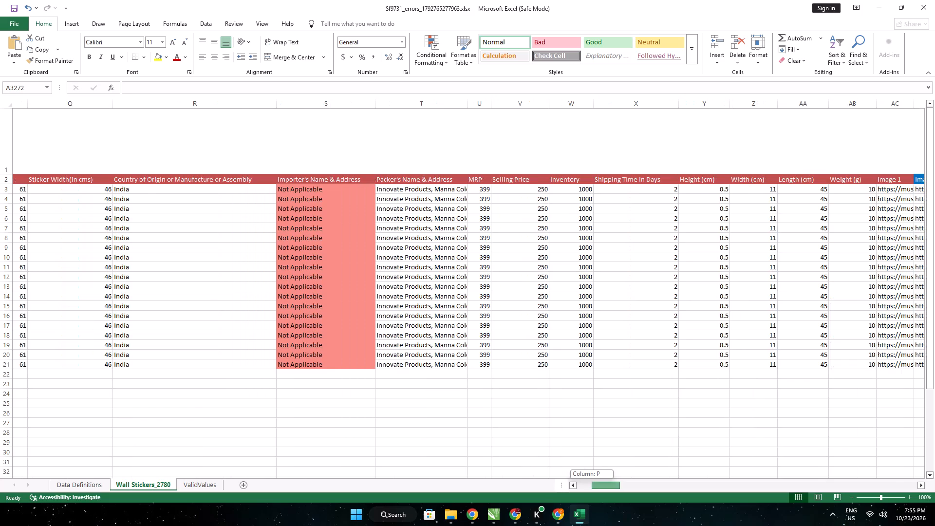
drag(607, 491, 606, 491)
Switch to the AI baba chat in Chrome and approve the agent's new request to log in to snapdeal.com.
click(558, 514)
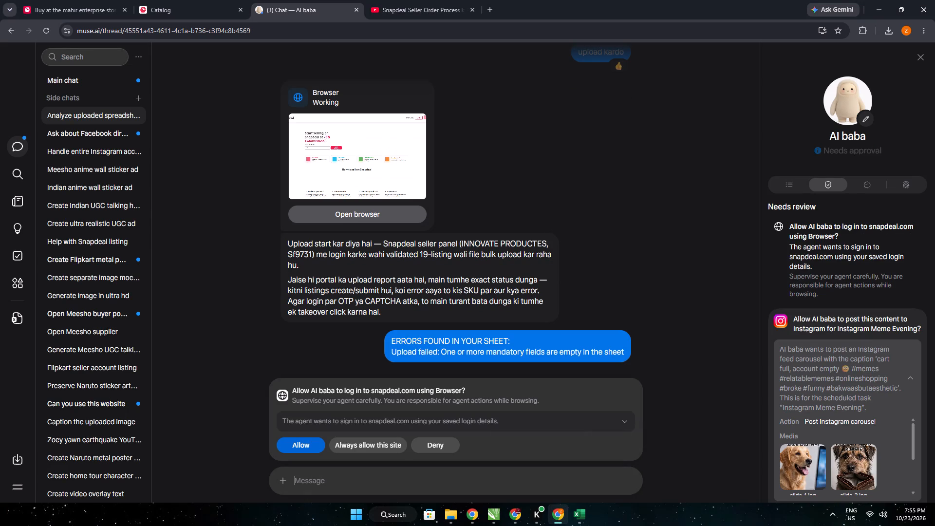
click(300, 437)
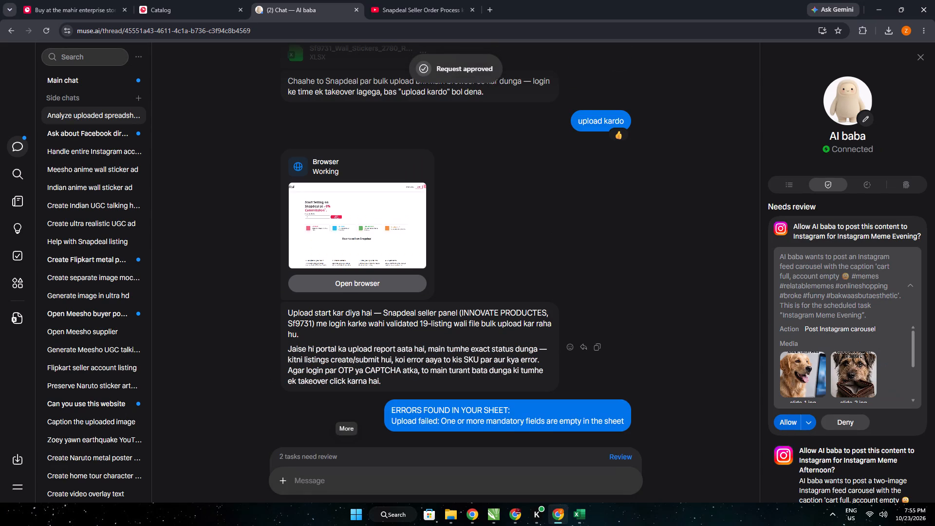
Open the agent's live browser session from the Browser card in the AI baba chat.
scroll(365, 366, down, 4)
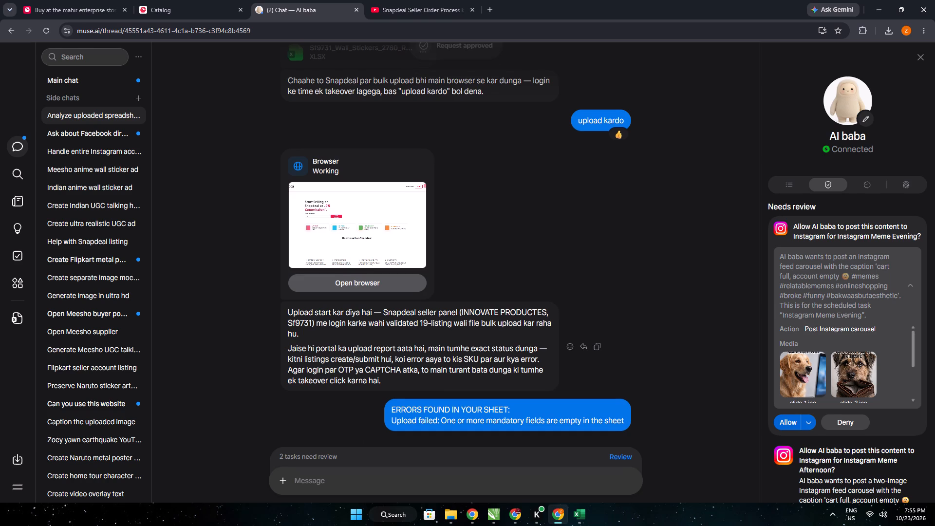
click(380, 277)
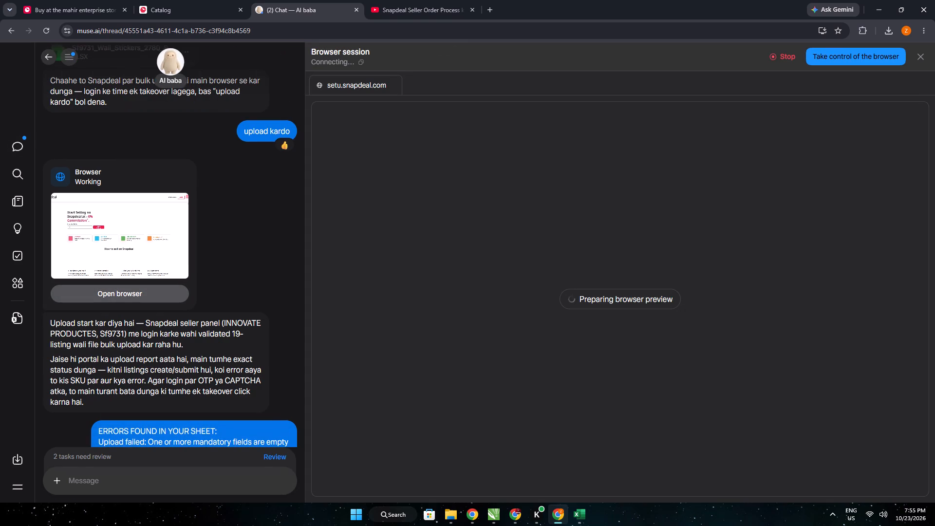
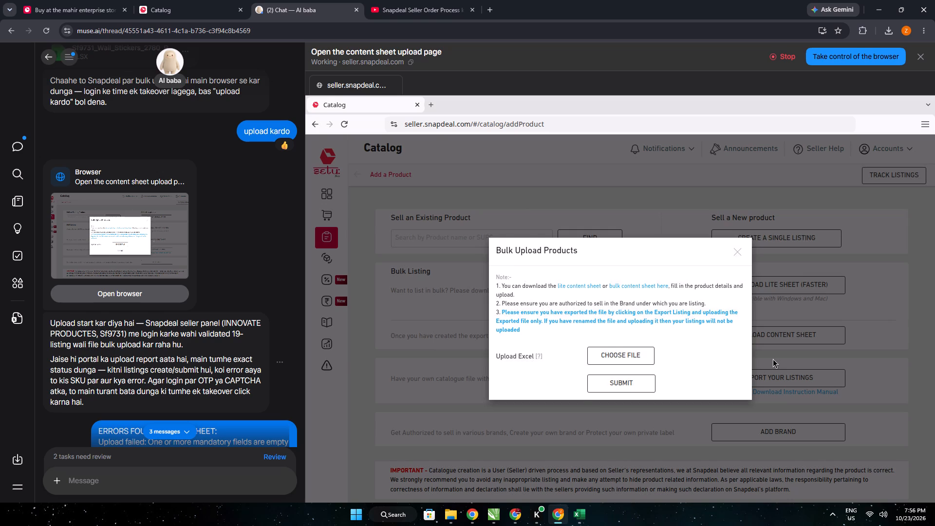
Read AI baba's newest chat messages about the sheet error and the corrected v2 Wall Stickers file.
click(150, 430)
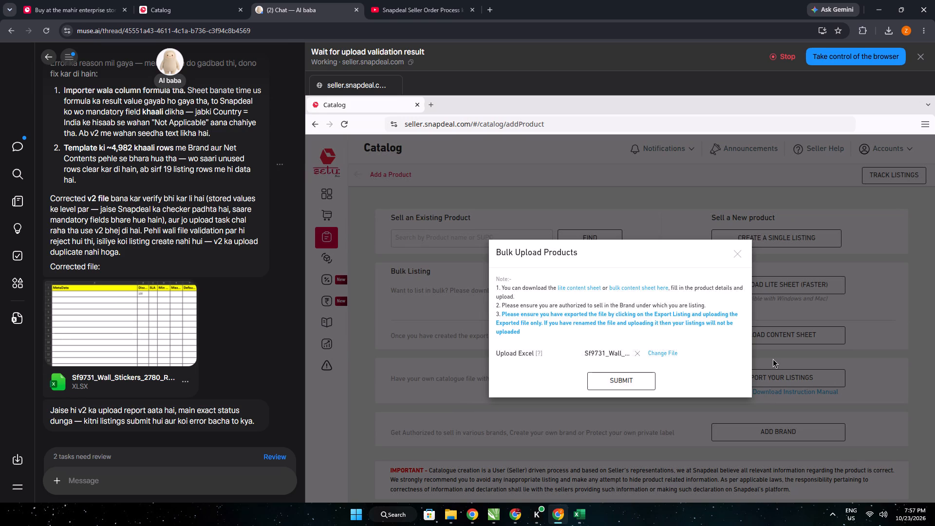
scroll(196, 113, up, 1)
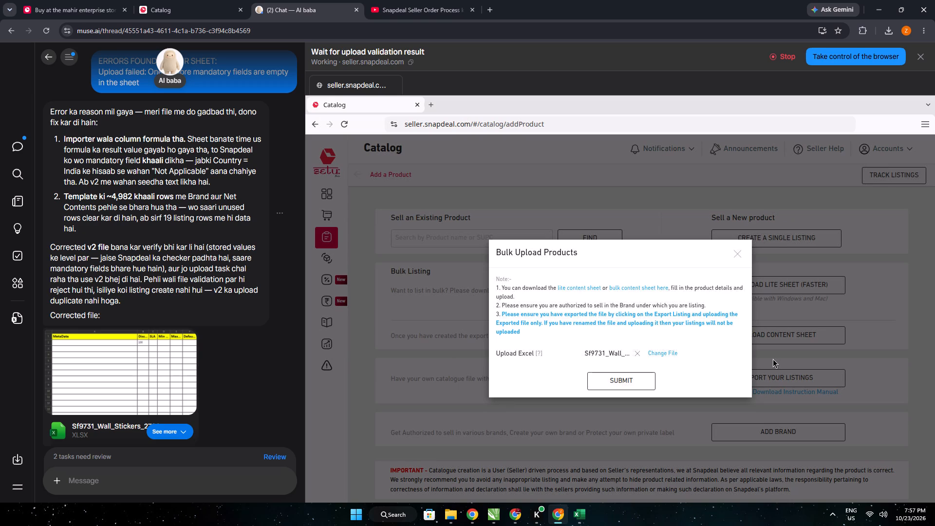
scroll(251, 339, down, 3)
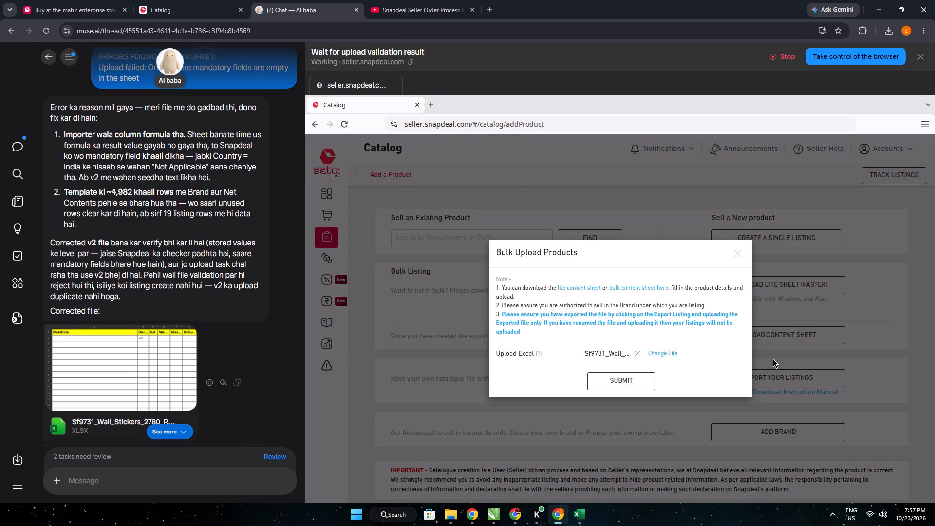
scroll(251, 339, down, 3)
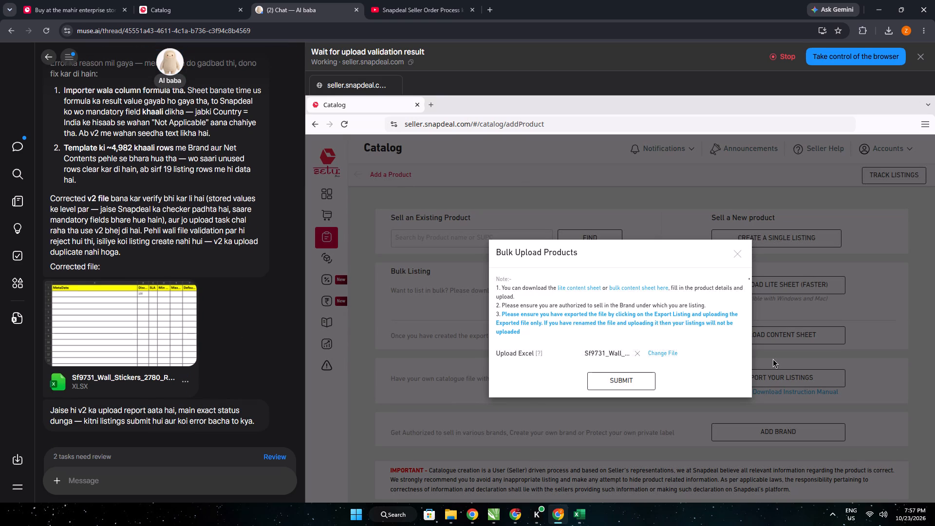
Take control of the agent's browser, submit the attached Wall Stickers sheet for bulk upload, and hand control back.
click(825, 60)
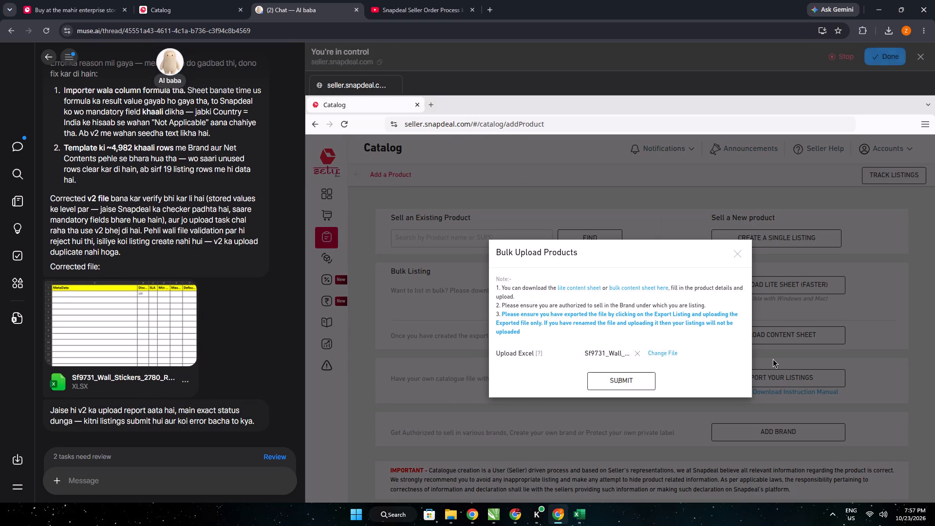
click(618, 382)
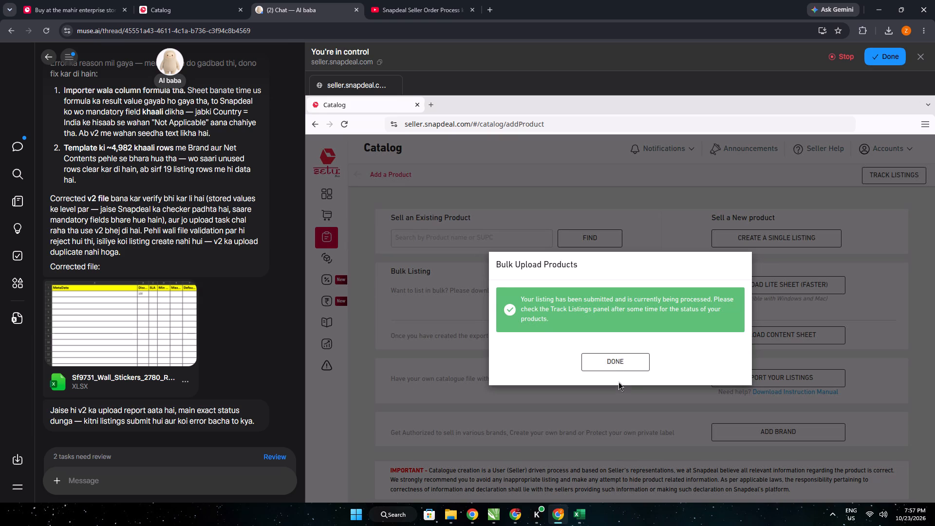
click(611, 357)
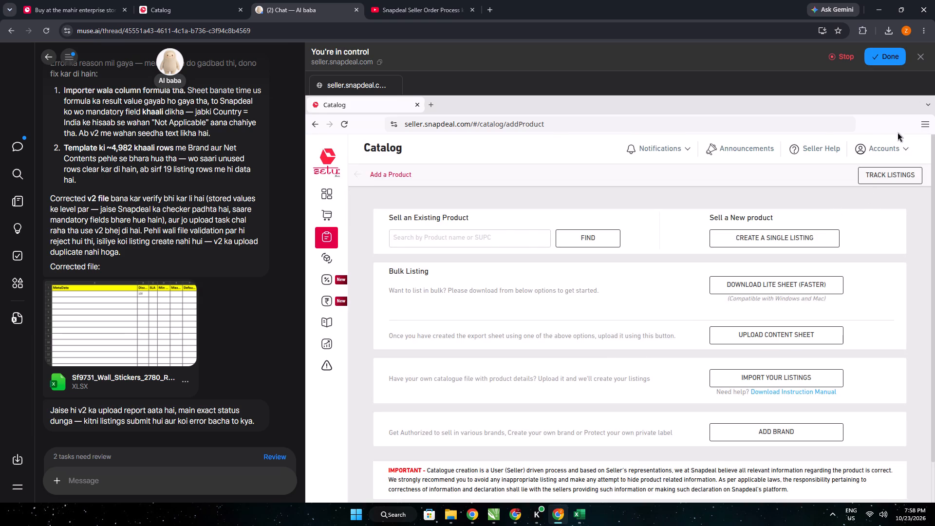
click(886, 47)
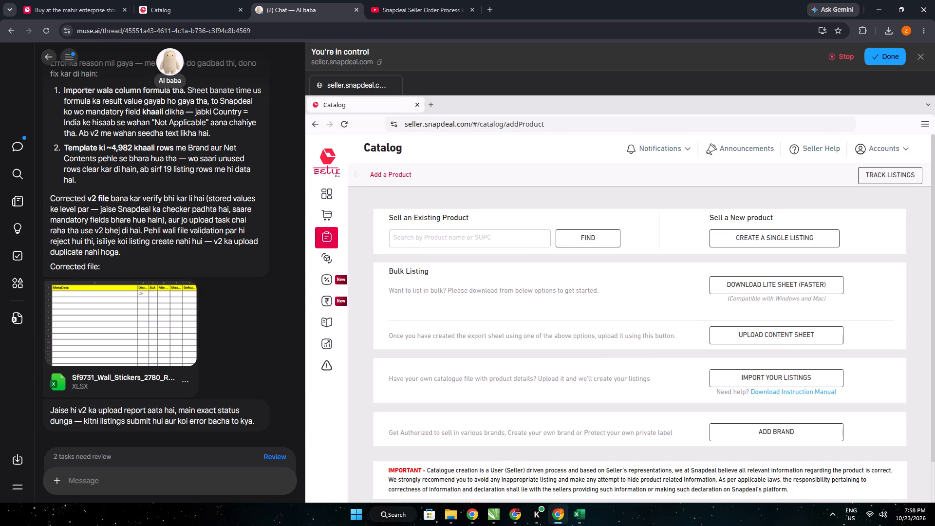
click(887, 54)
Send the message "done" in the AI baba chat.
click(109, 476)
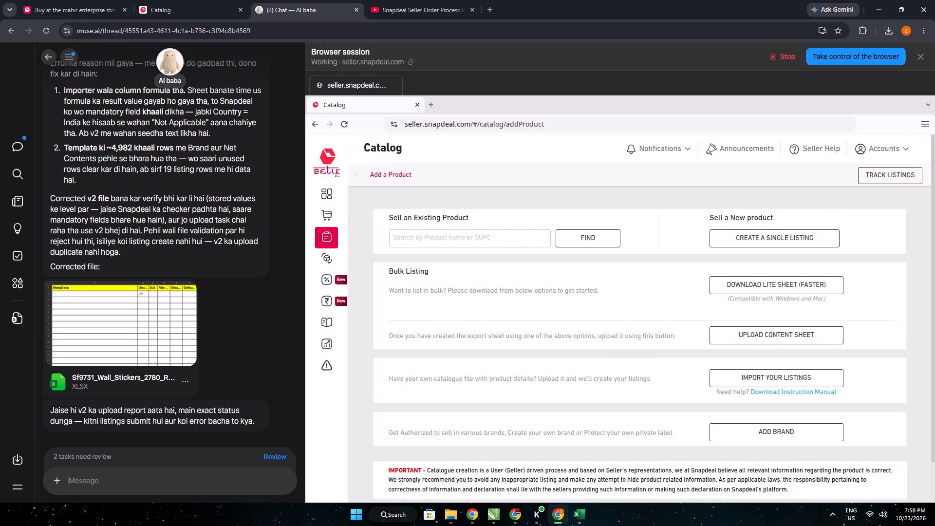
text(don)
key(e)
key(Return)
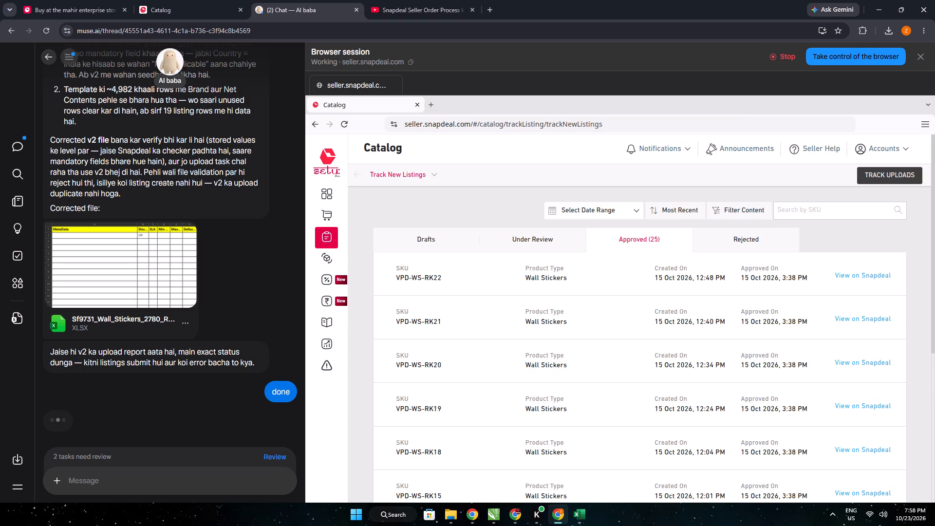
Switch to the Snapdeal seller Catalog page and close the Bulk Upload Products dialog with the sheet error.
click(179, 0)
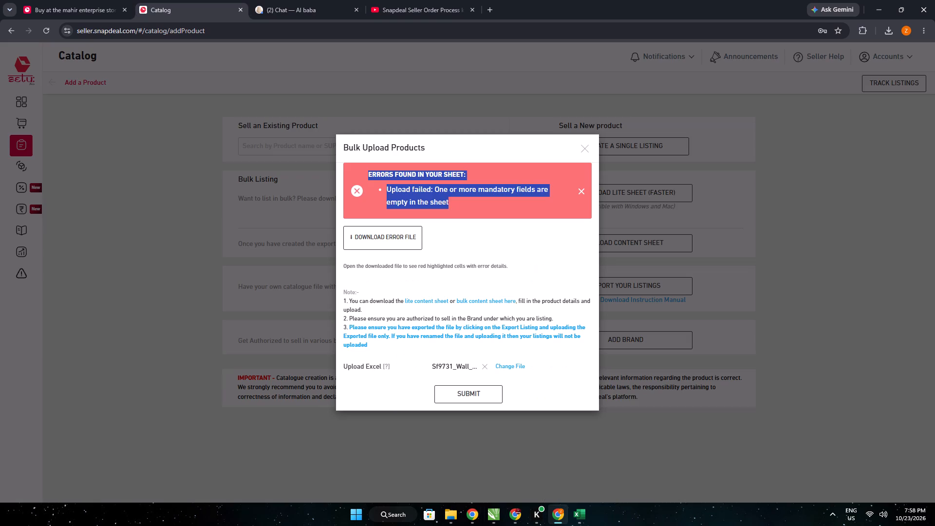
click(579, 148)
click(585, 148)
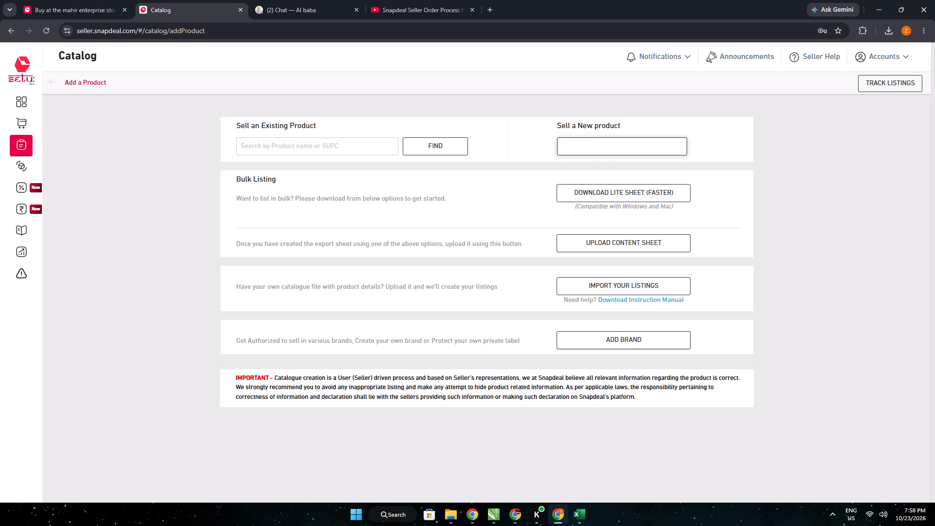
Open Track New Listings from the seller catalog and check the Under Review and Drafts listings.
click(101, 88)
click(98, 83)
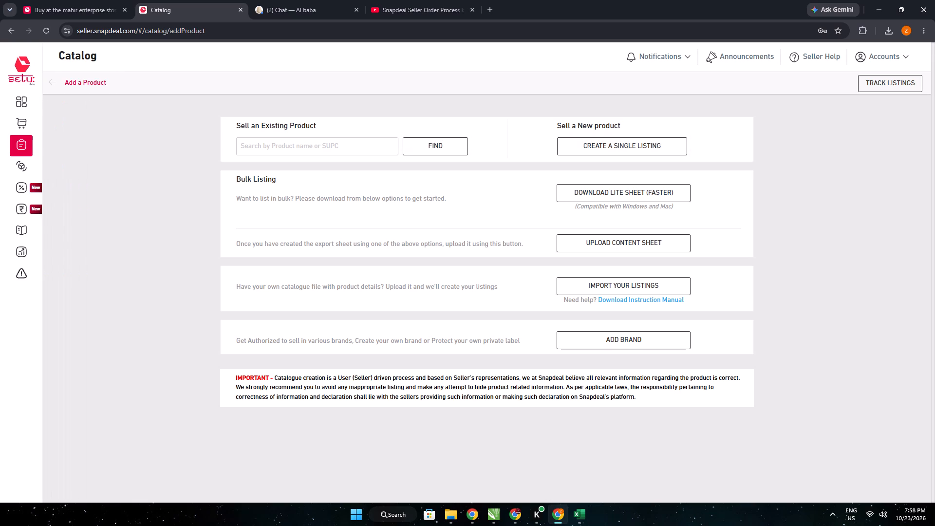
click(58, 82)
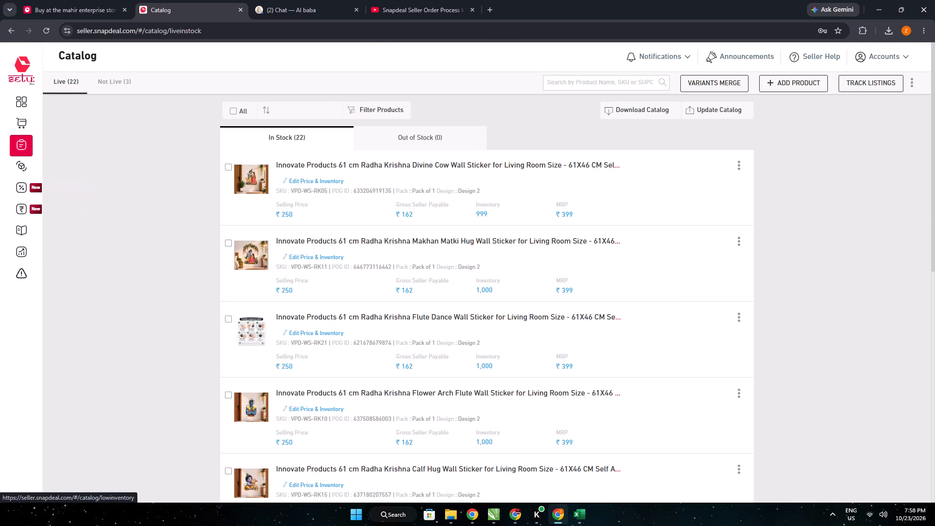
click(778, 79)
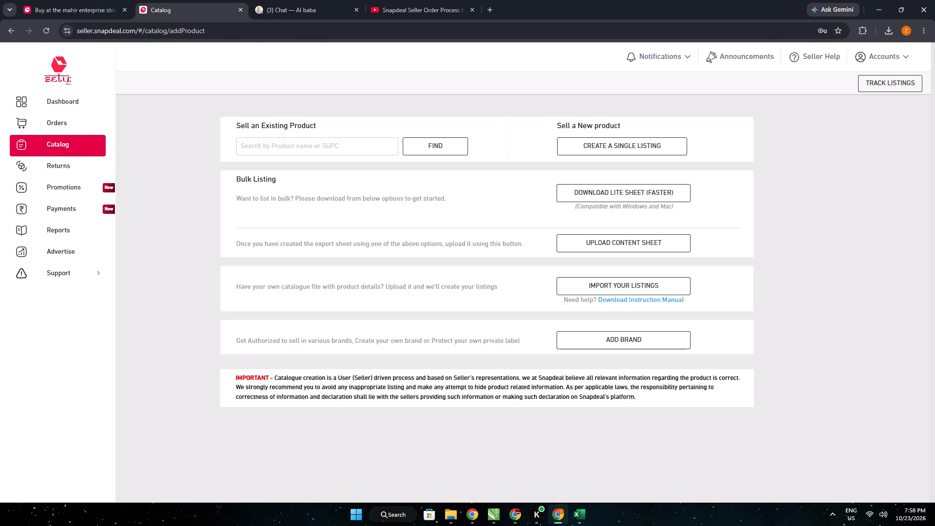
click(6, 38)
click(867, 86)
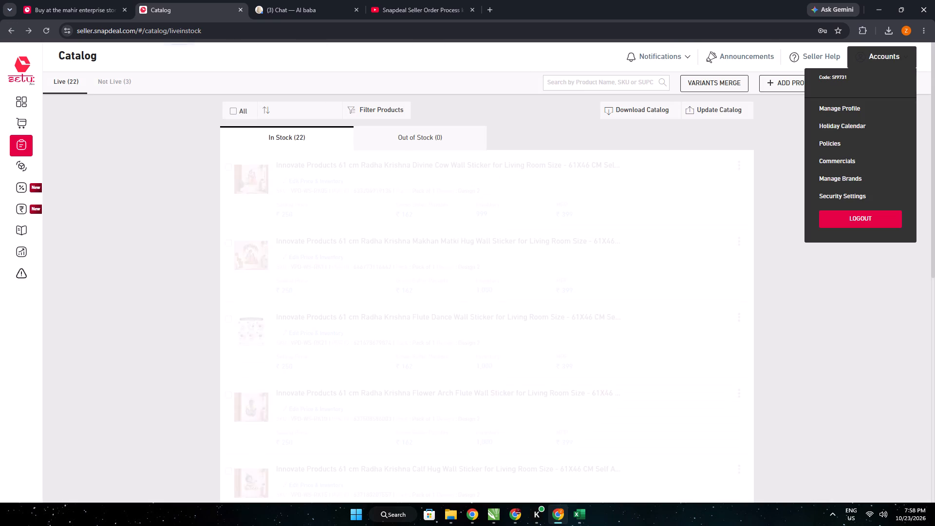
click(785, 121)
click(856, 87)
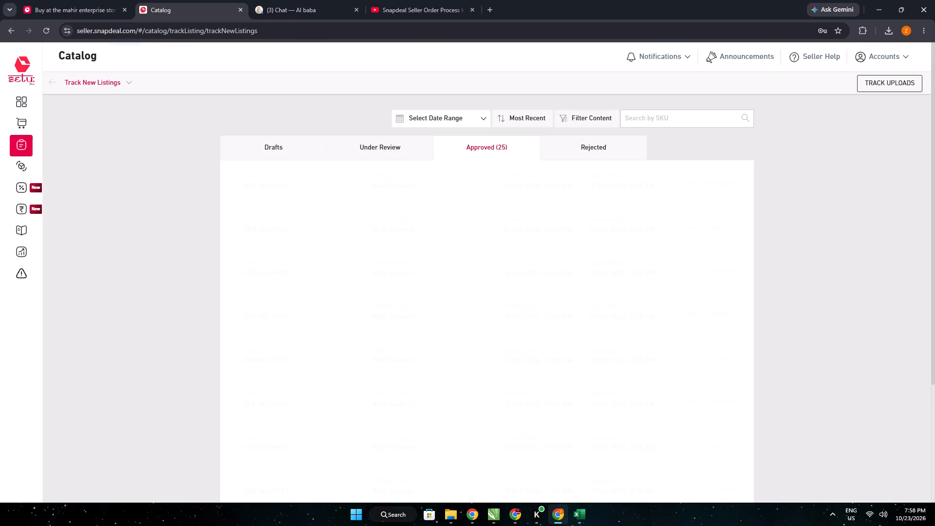
click(347, 161)
click(360, 148)
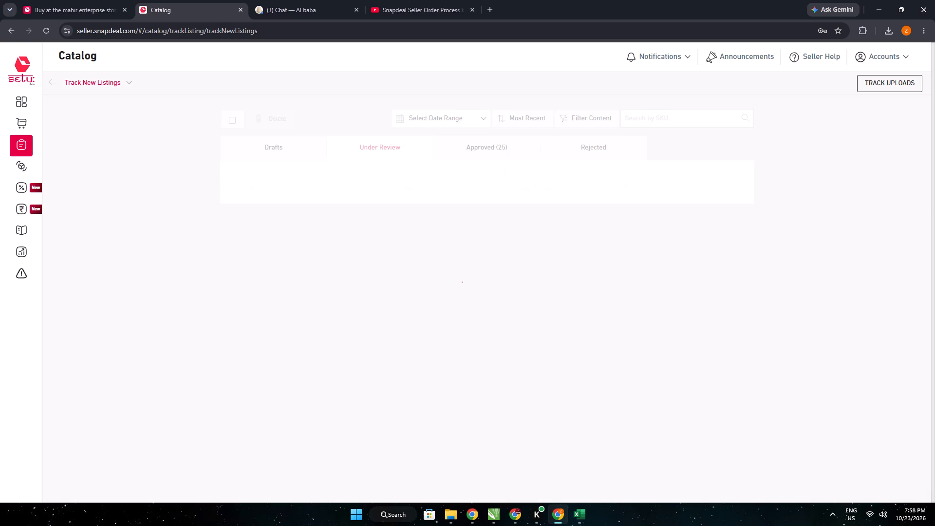
click(312, 148)
Return to the AI baba chat and check its reply on the upload report.
click(270, 0)
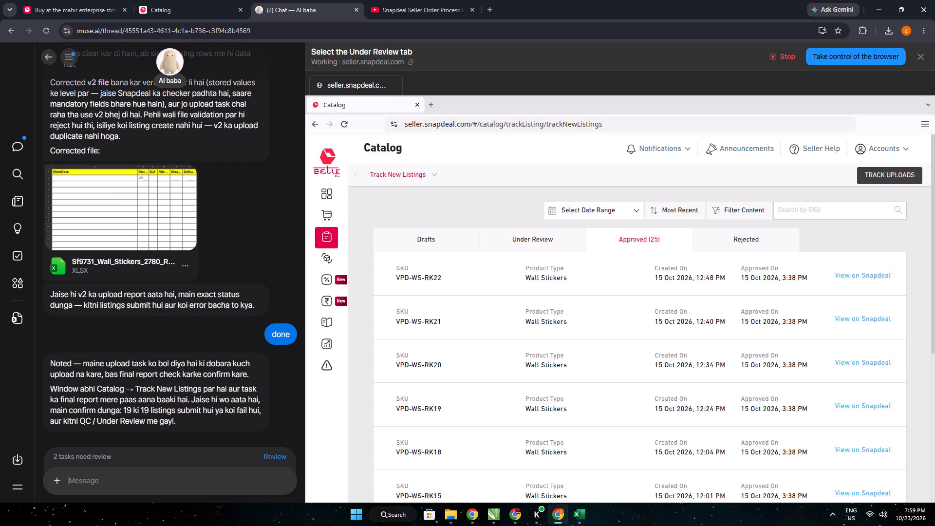
Browse the wall sticker products and prices in the MAHIR ENTERPRISE store on Snapdeal.
click(56, 0)
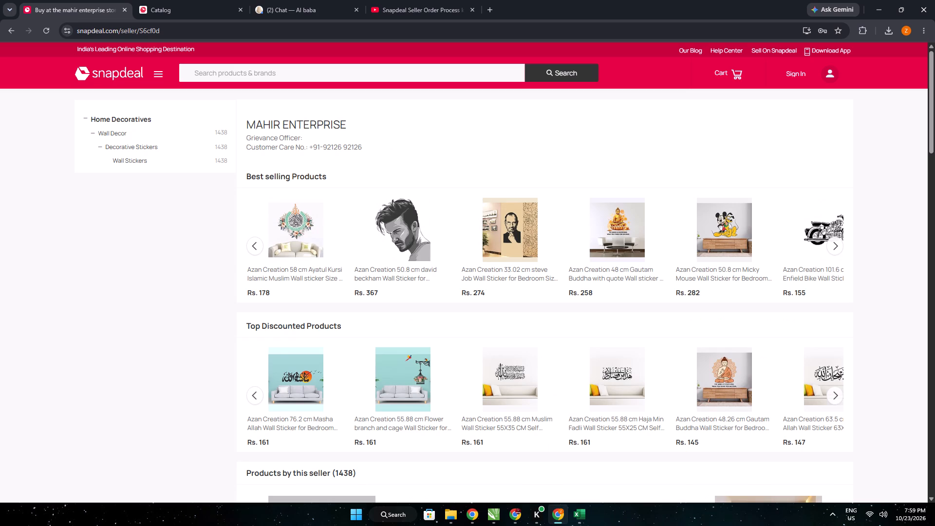
scroll(405, 303, up, 4)
scroll(466, 324, down, 5)
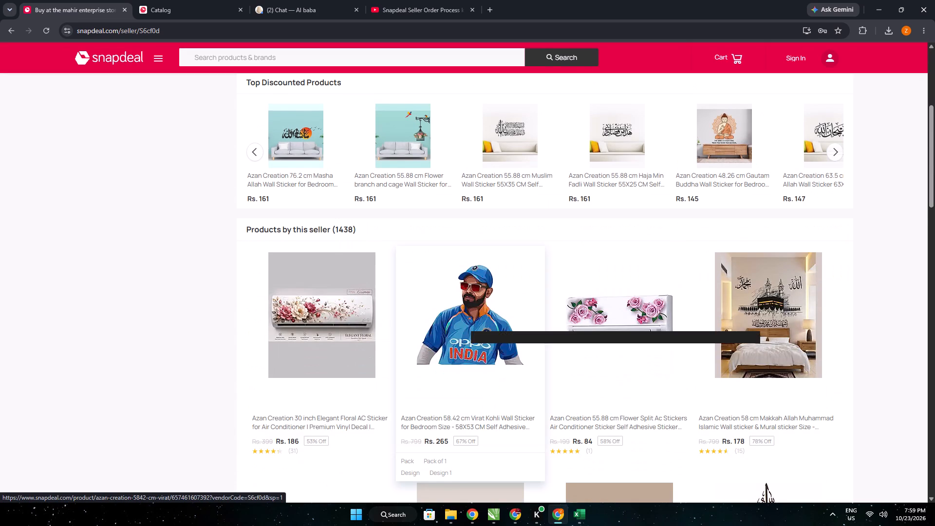
scroll(466, 324, down, 1)
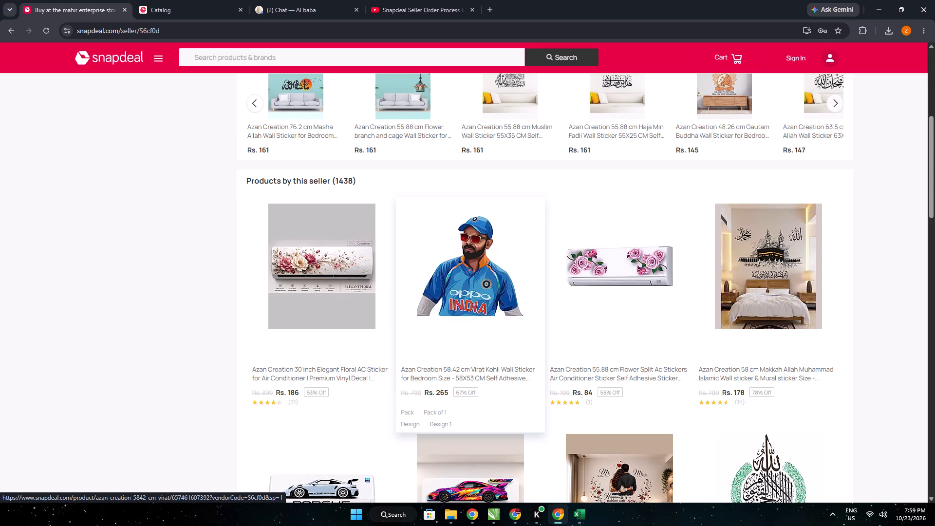
scroll(466, 324, down, 6)
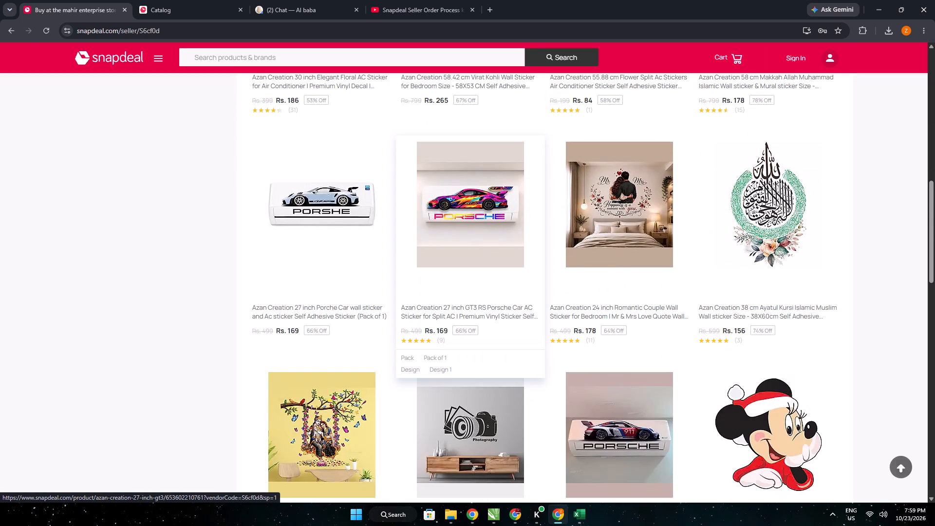
scroll(466, 324, down, 3)
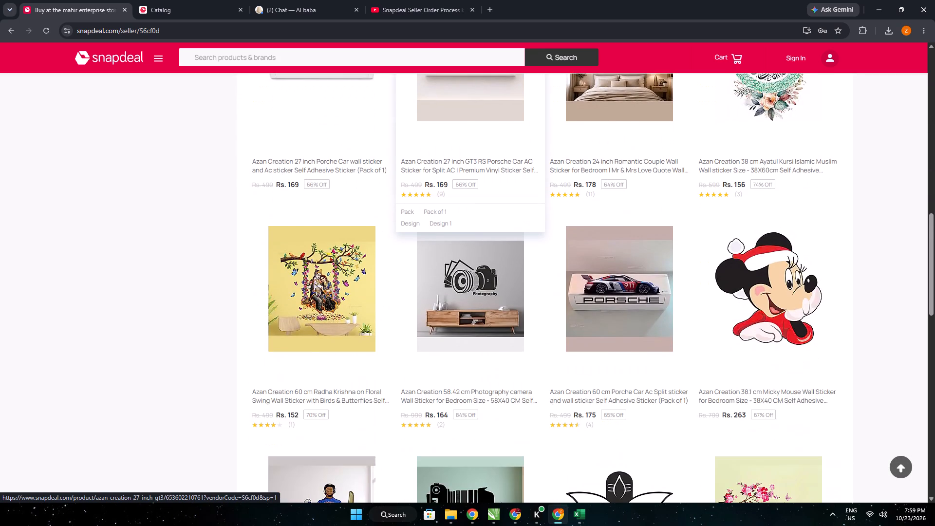
scroll(466, 324, down, 4)
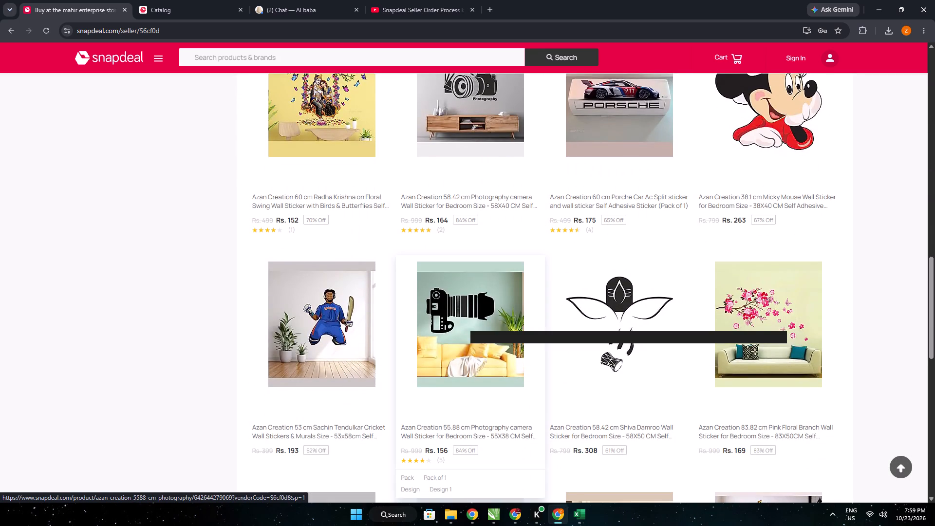
scroll(466, 324, down, 2)
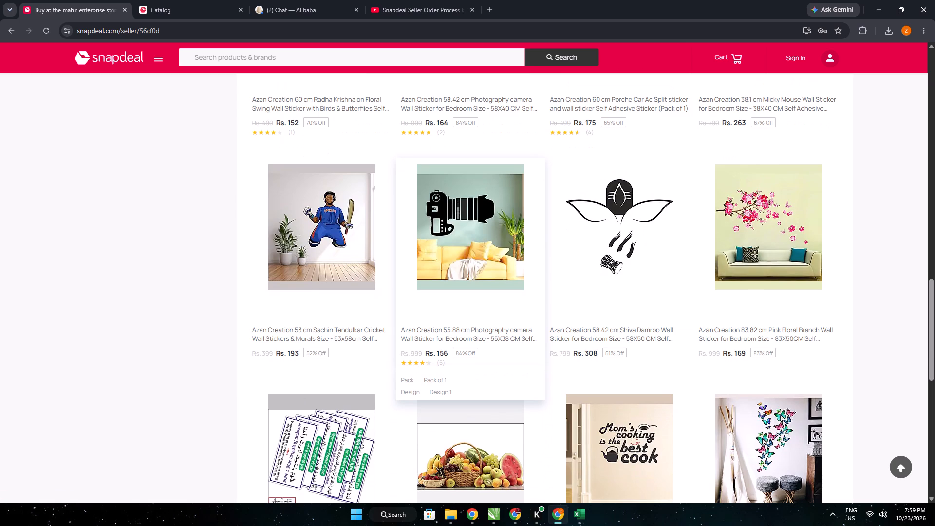
scroll(466, 324, down, 4)
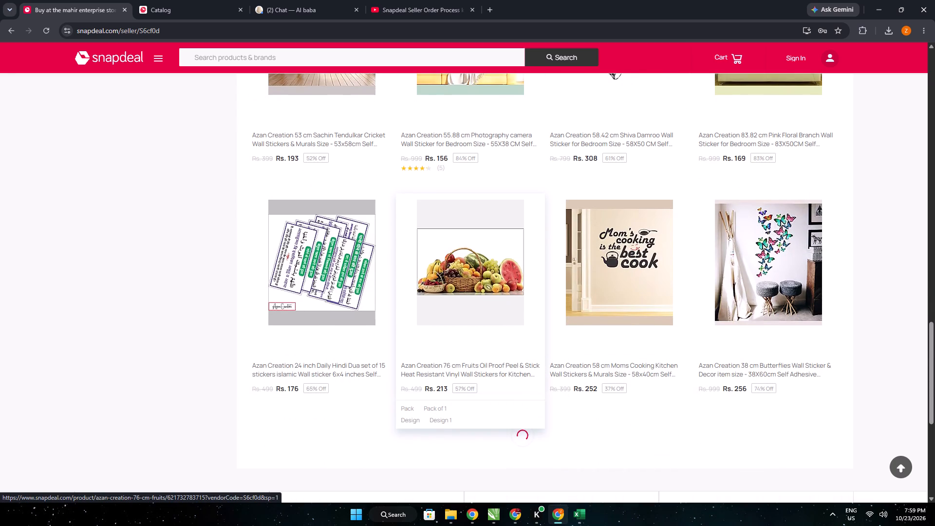
click(10, 25)
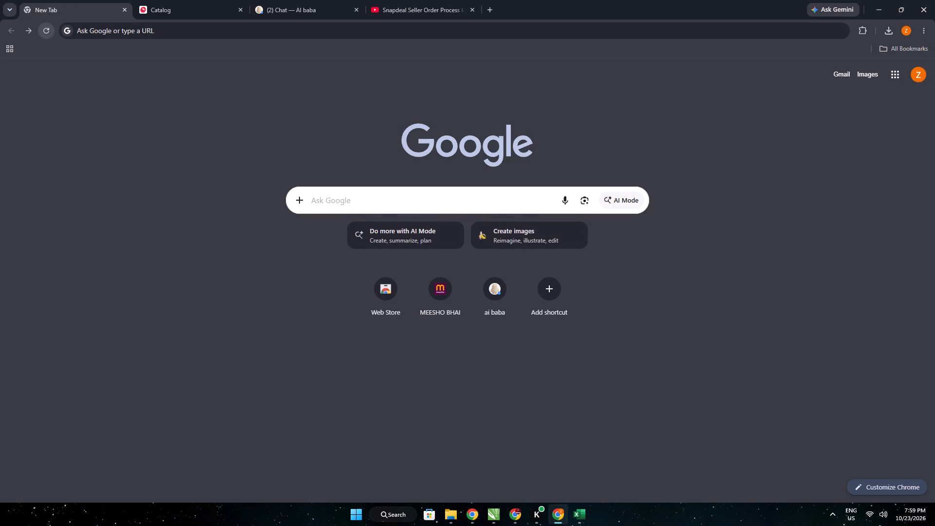
click(31, 35)
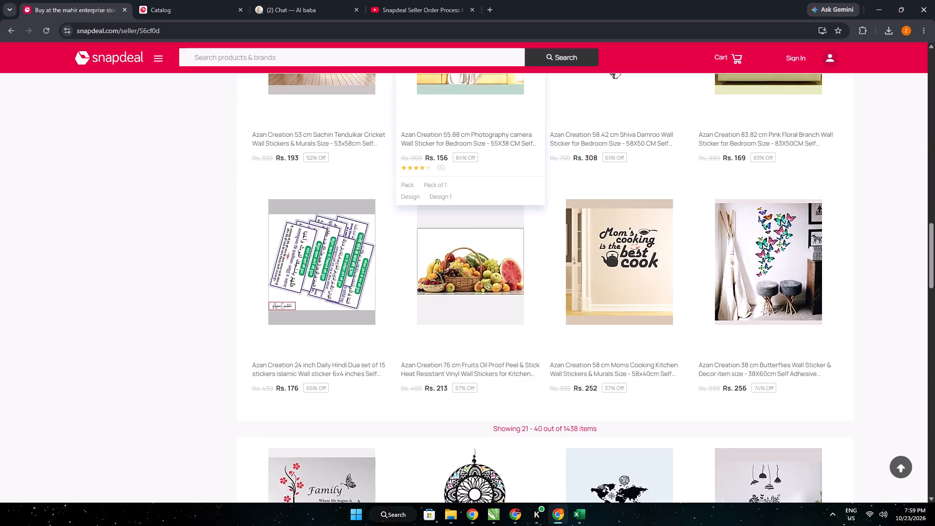
Search Snapdeal for wall stickers and browse the competing products, prices and ratings in the results.
click(364, 63)
click(331, 94)
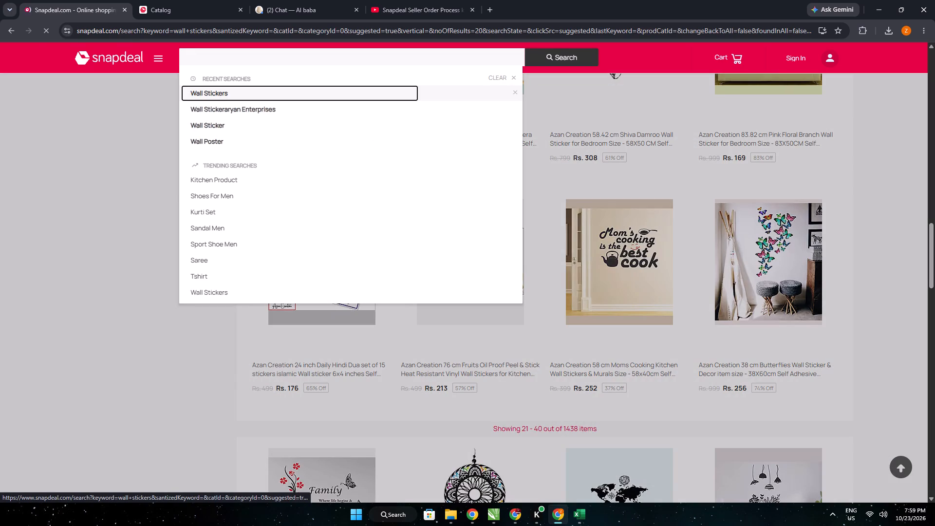
scroll(399, 325, down, 4)
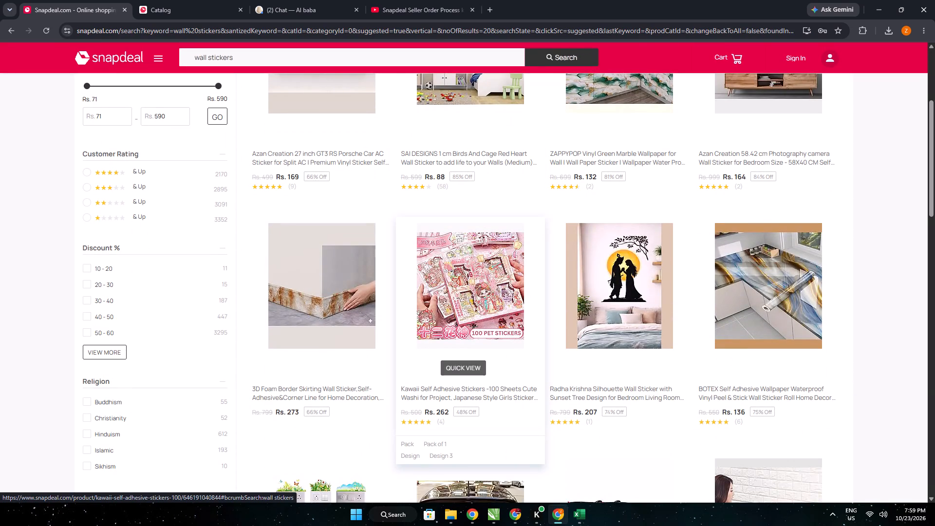
scroll(533, 325, down, 7)
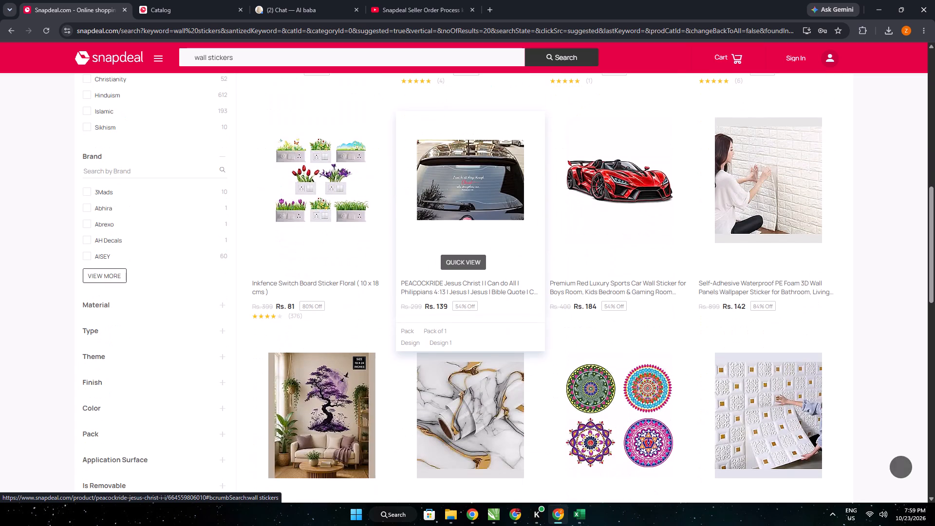
scroll(533, 325, down, 4)
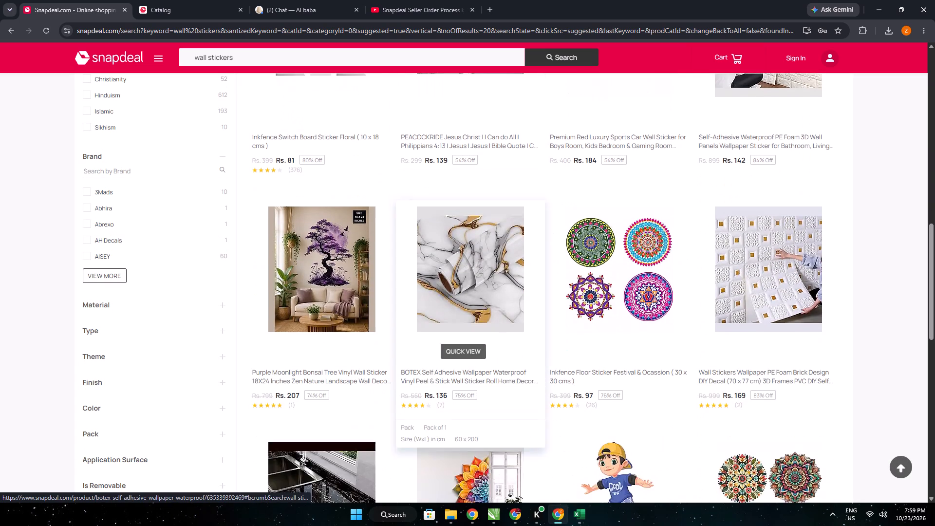
scroll(533, 325, down, 7)
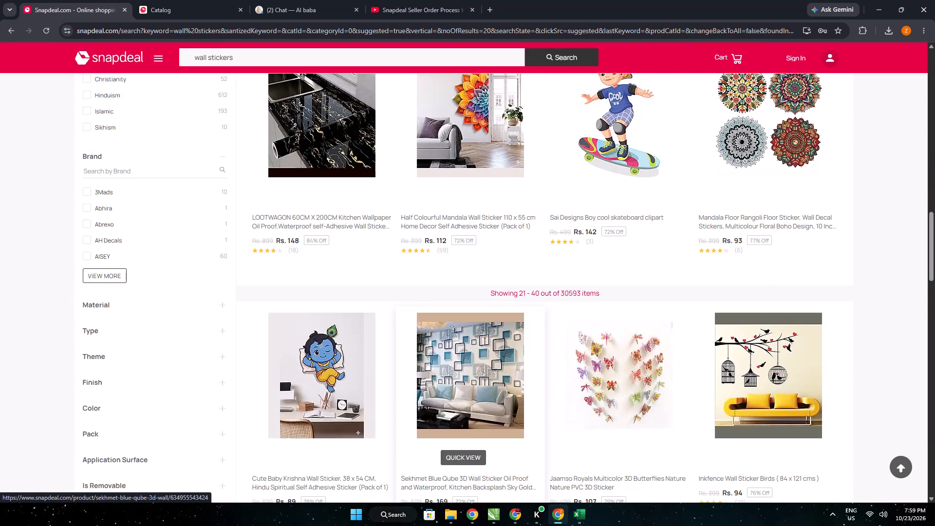
scroll(533, 325, down, 3)
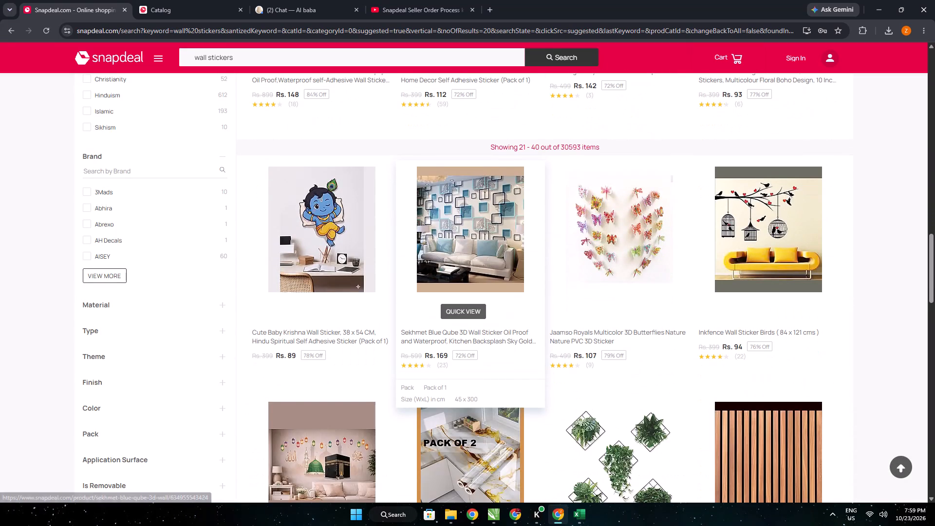
scroll(533, 325, down, 4)
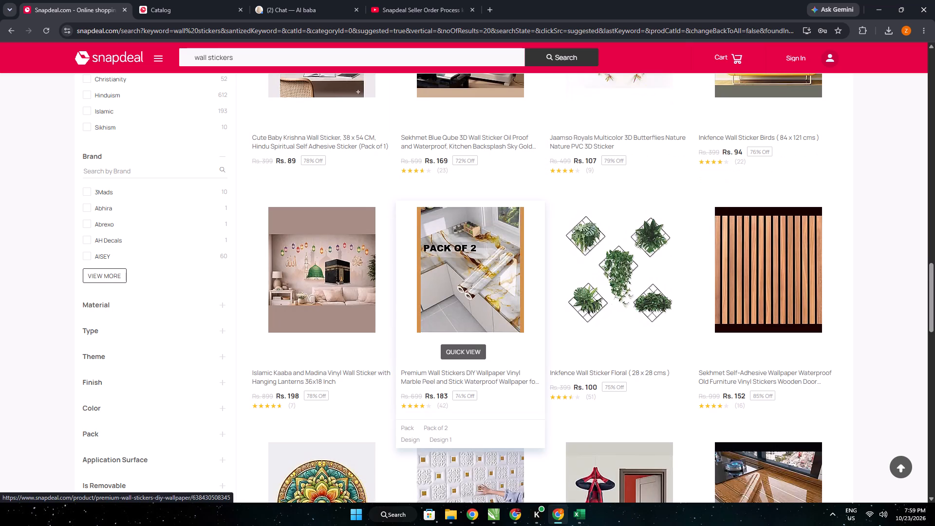
scroll(533, 325, down, 8)
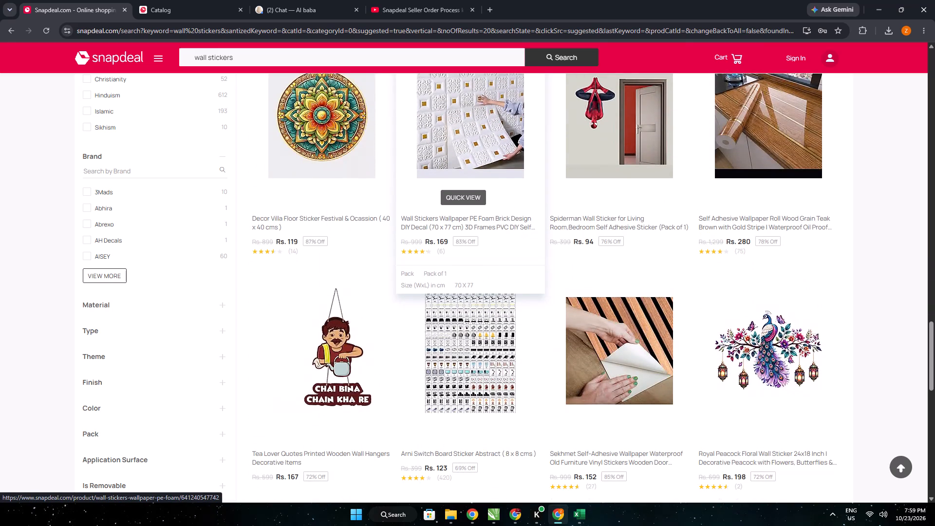
scroll(533, 325, down, 5)
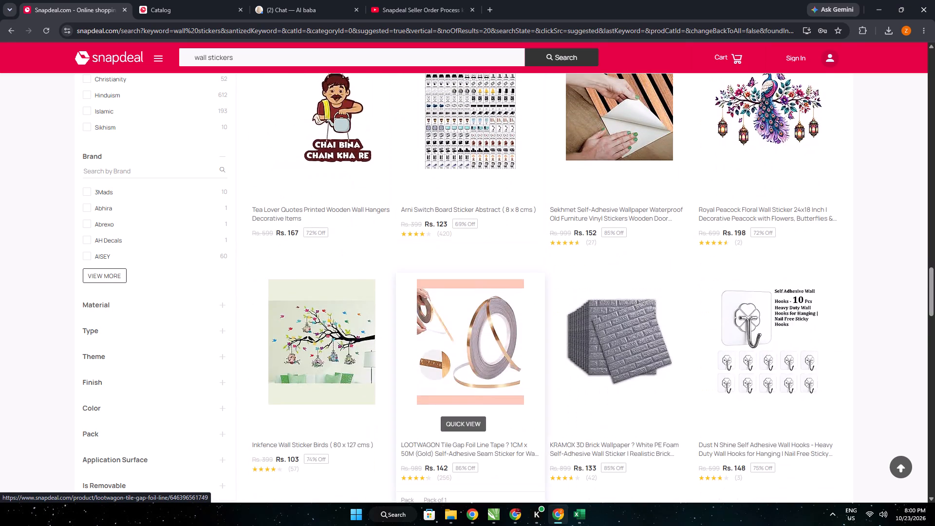
scroll(533, 325, down, 9)
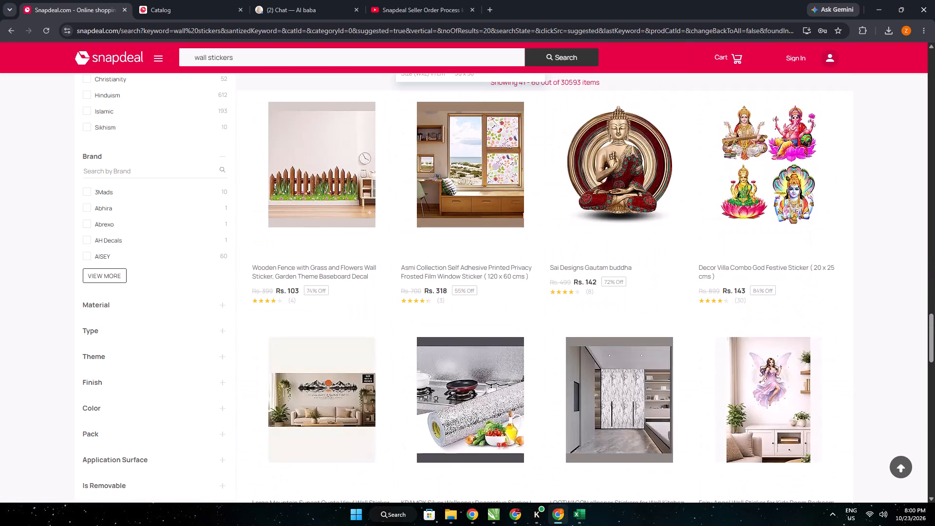
scroll(533, 325, down, 8)
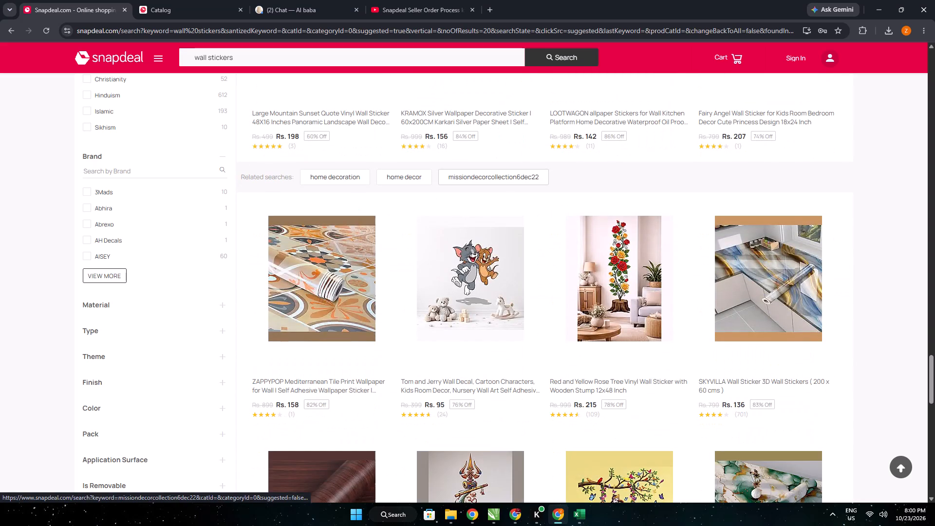
scroll(533, 325, down, 3)
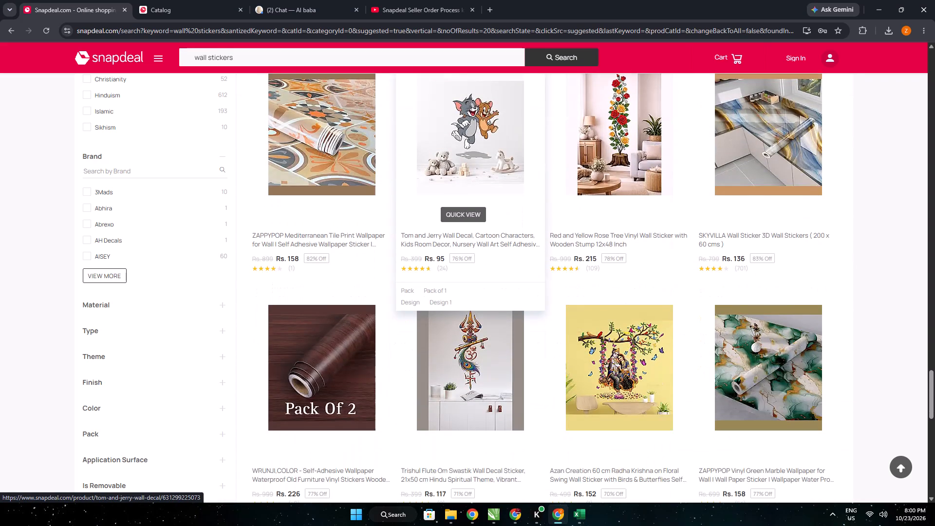
scroll(533, 325, down, 3)
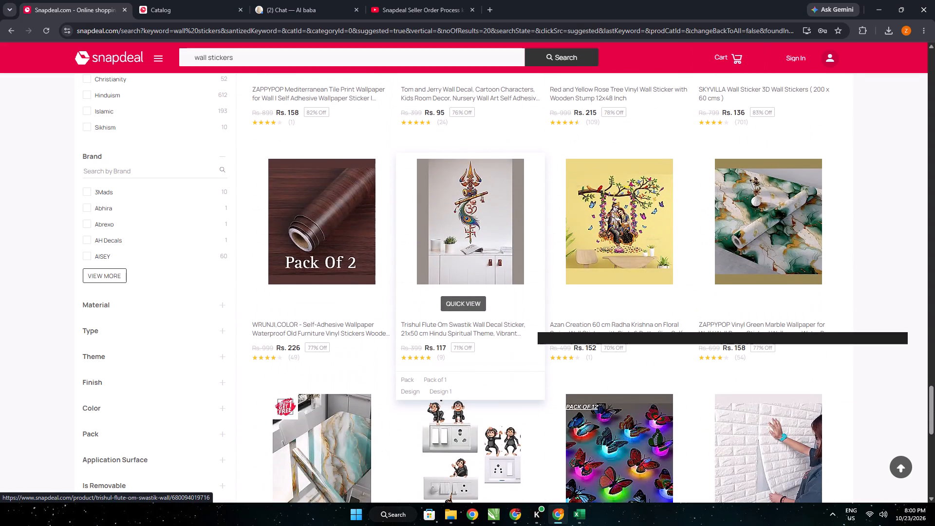
scroll(533, 325, down, 3)
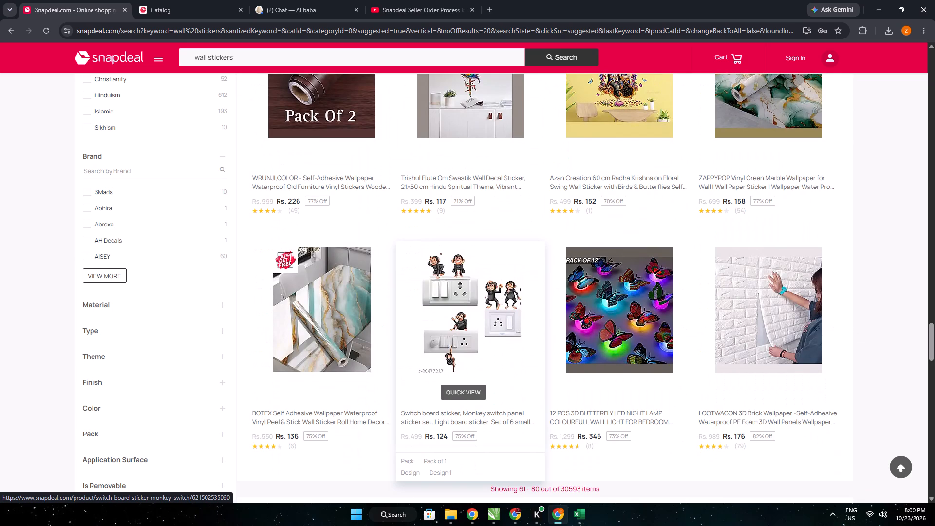
scroll(533, 325, down, 4)
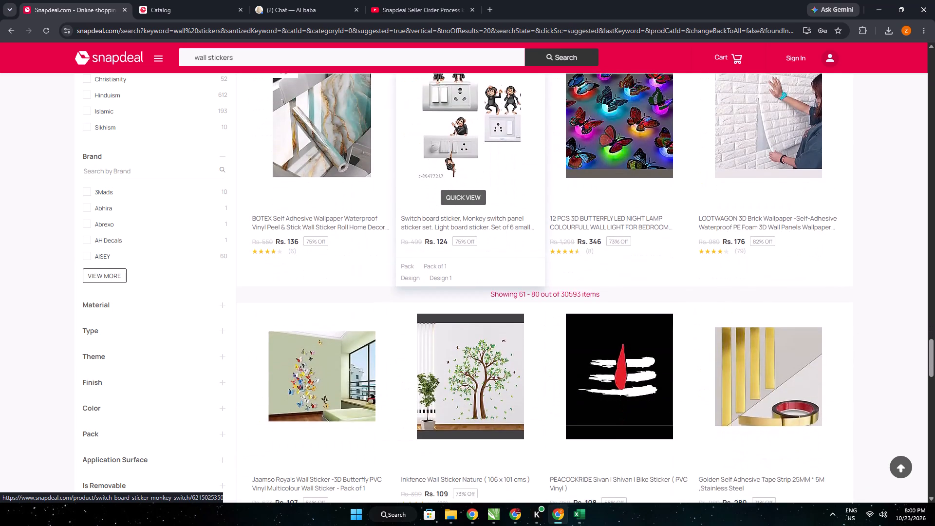
scroll(533, 325, down, 11)
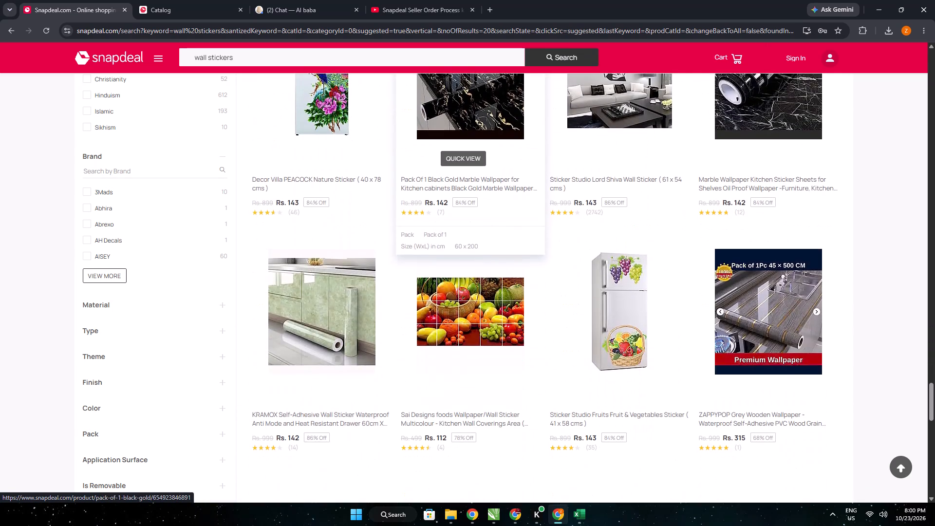